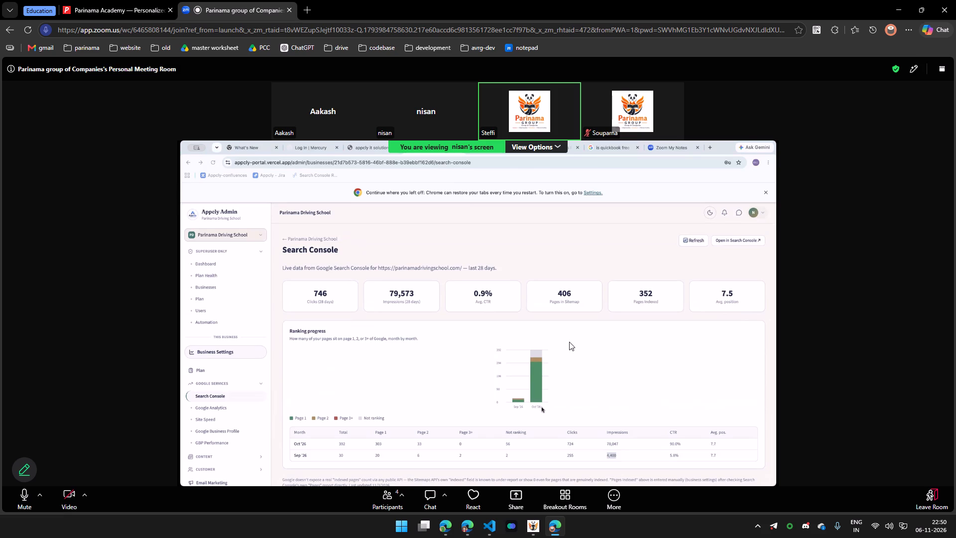
# Switch from the Zoom meeting to the already open Parinama Academy website home page.
pyautogui.click(88, 0)
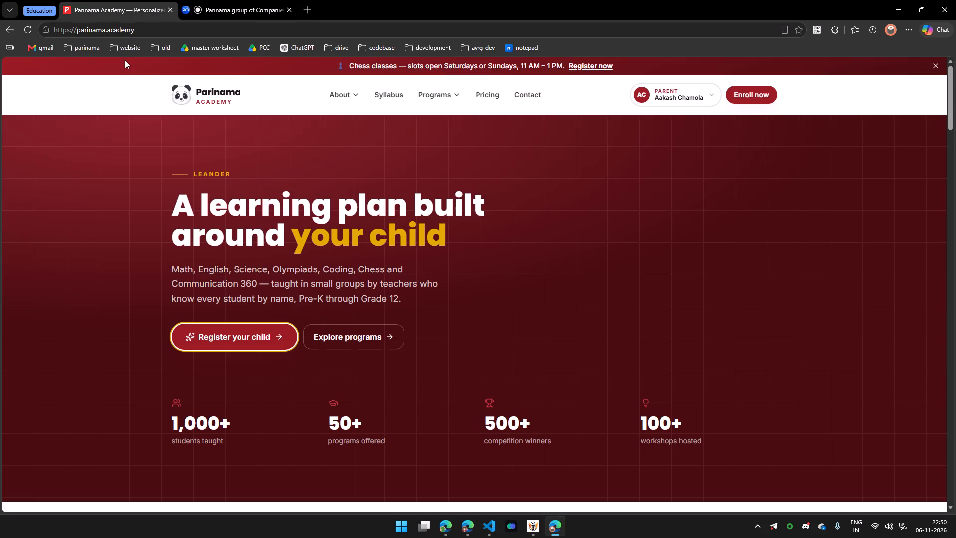
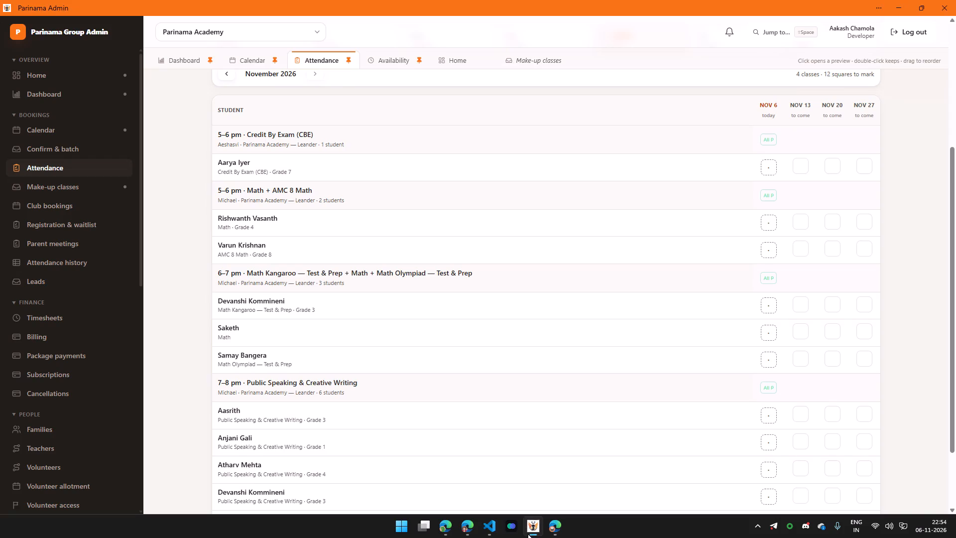
pyautogui.scroll(-3, 64, 333)
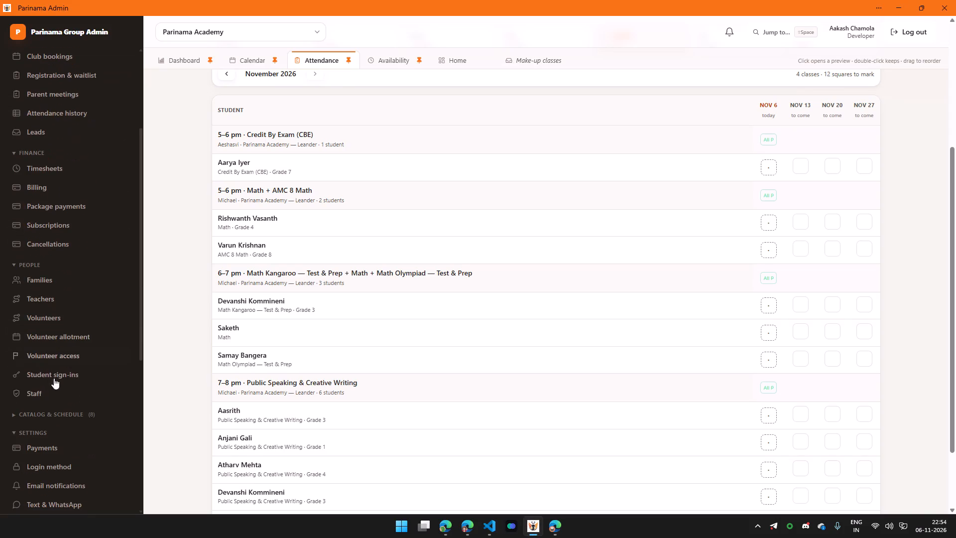
pyautogui.doubleClick(67, 384)
pyautogui.click(72, 389)
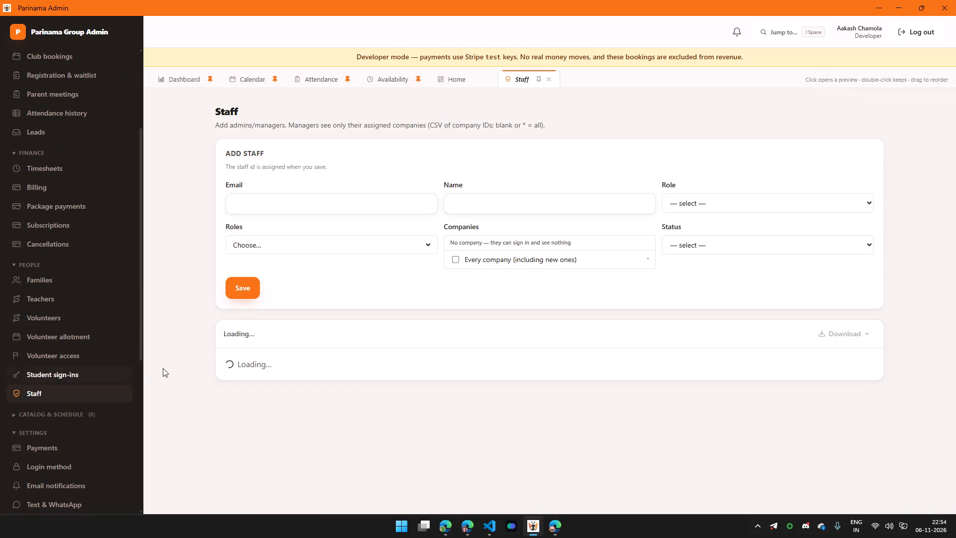
# Look through the staff table, checking each member's role, extra roles and assigned companies.
pyautogui.scroll(-8, 338, 354)
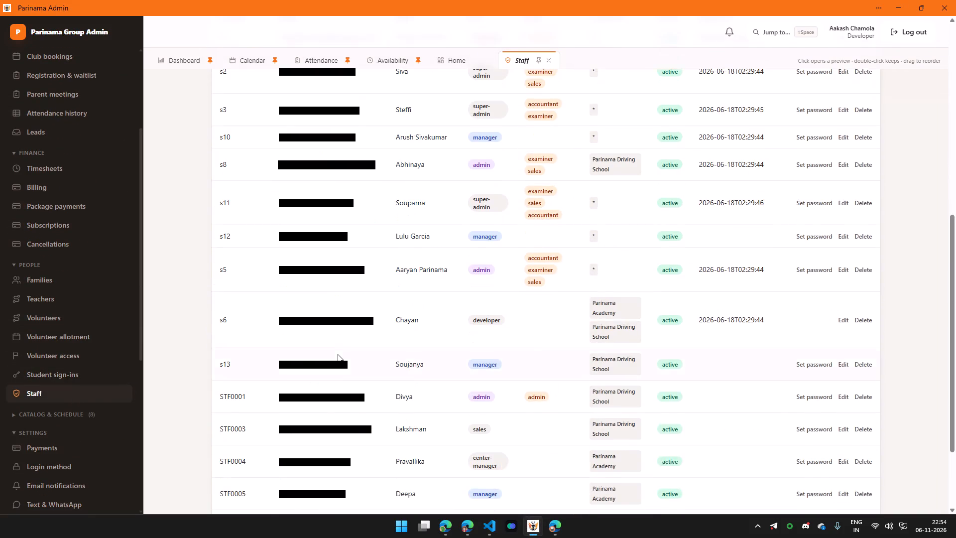
pyautogui.scroll(-4, 338, 354)
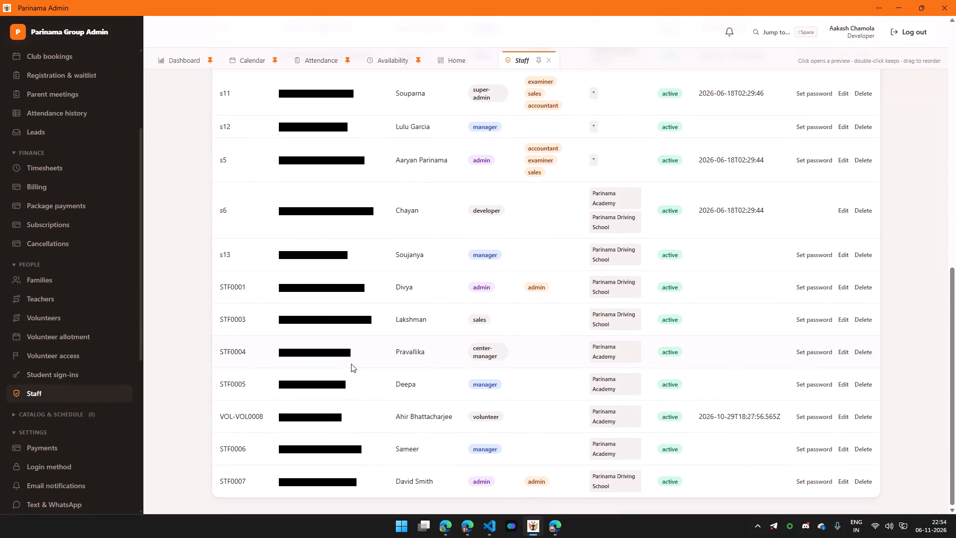
pyautogui.scroll(-1, 351, 364)
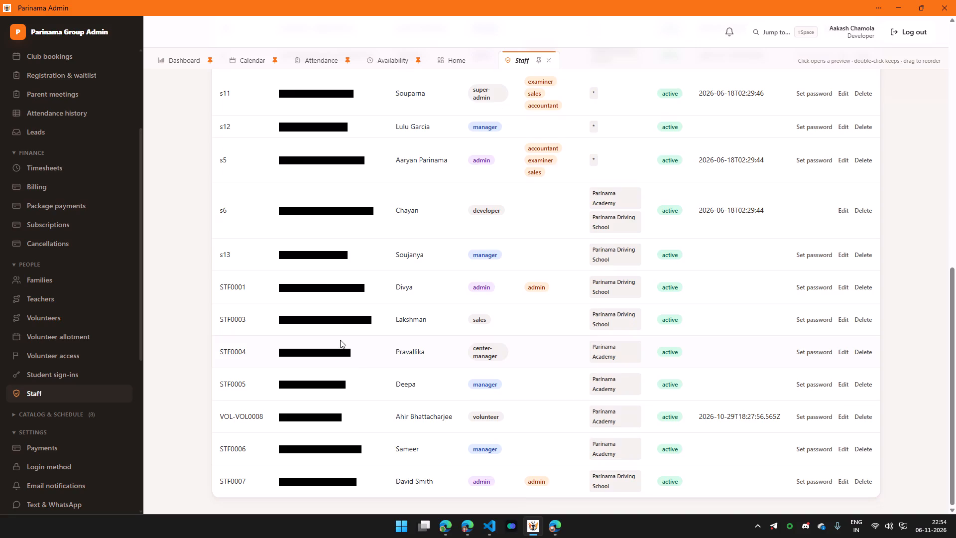
pyautogui.scroll(2, 369, 321)
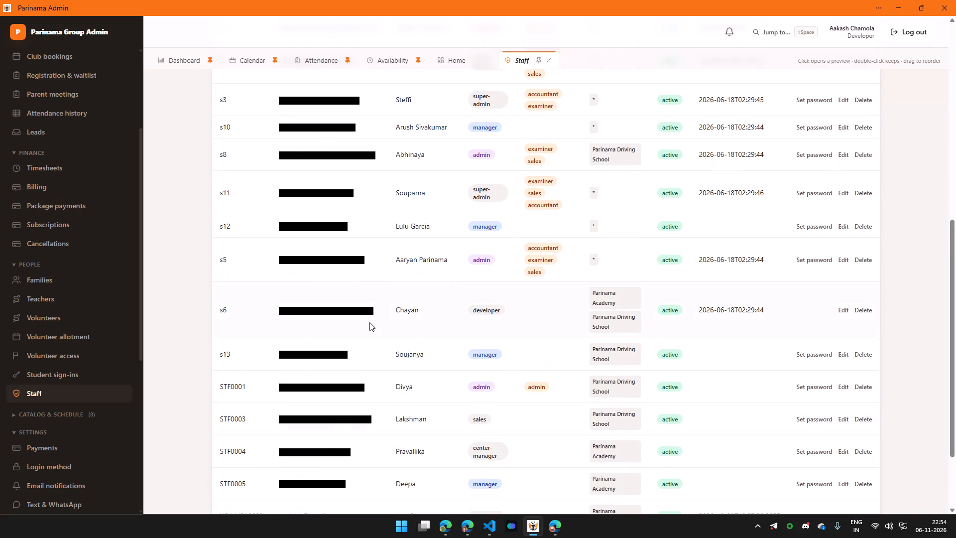
# Examine the email entries of manager s13 and developer s6 in the staff table.
pyautogui.moveTo(354, 357); pyautogui.dragTo(271, 350)
pyautogui.moveTo(271, 350); pyautogui.dragTo(265, 349)
pyautogui.click(286, 354)
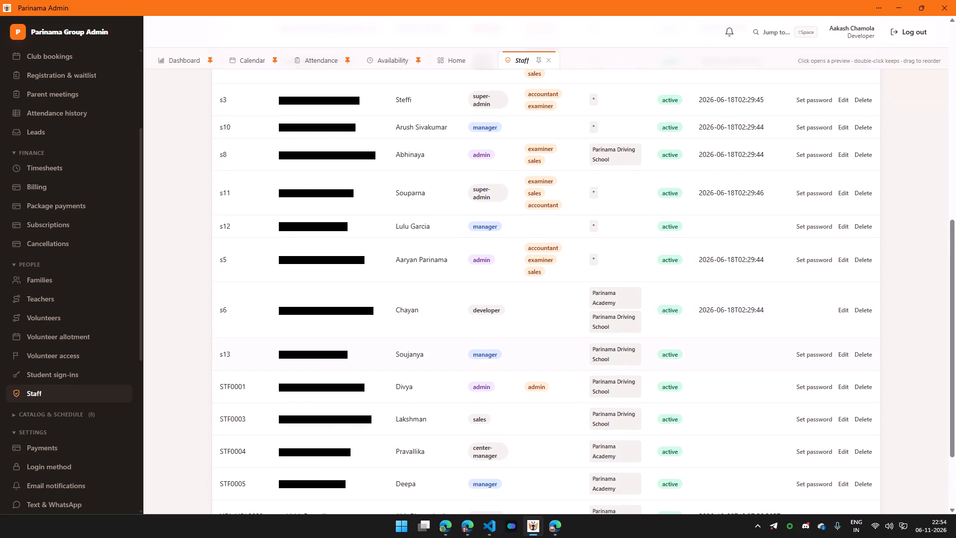
pyautogui.click(323, 352)
pyautogui.scroll(1, 324, 358)
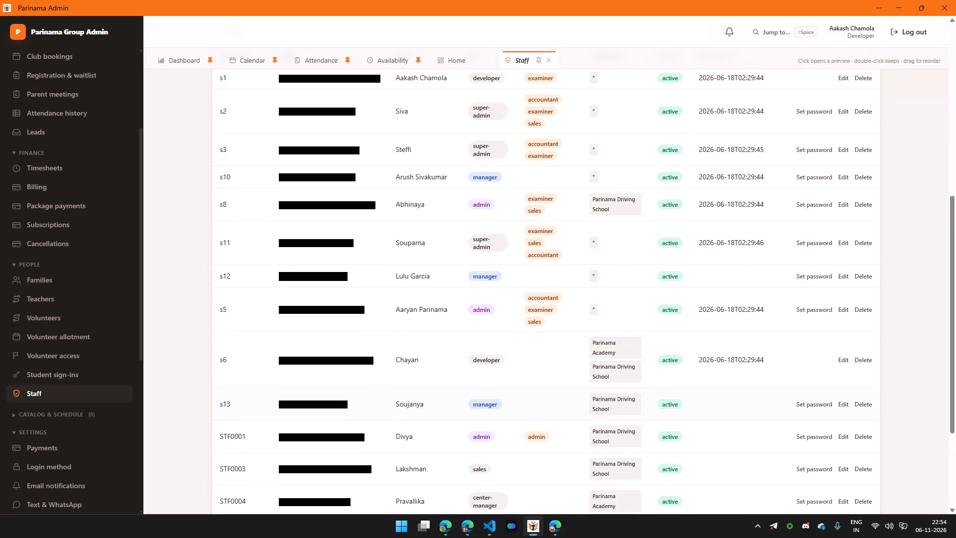
pyautogui.click(335, 360)
pyautogui.moveTo(380, 365); pyautogui.dragTo(289, 353)
pyautogui.moveTo(289, 353); pyautogui.dragTo(274, 350)
pyautogui.click(328, 352)
pyautogui.scroll(2, 334, 325)
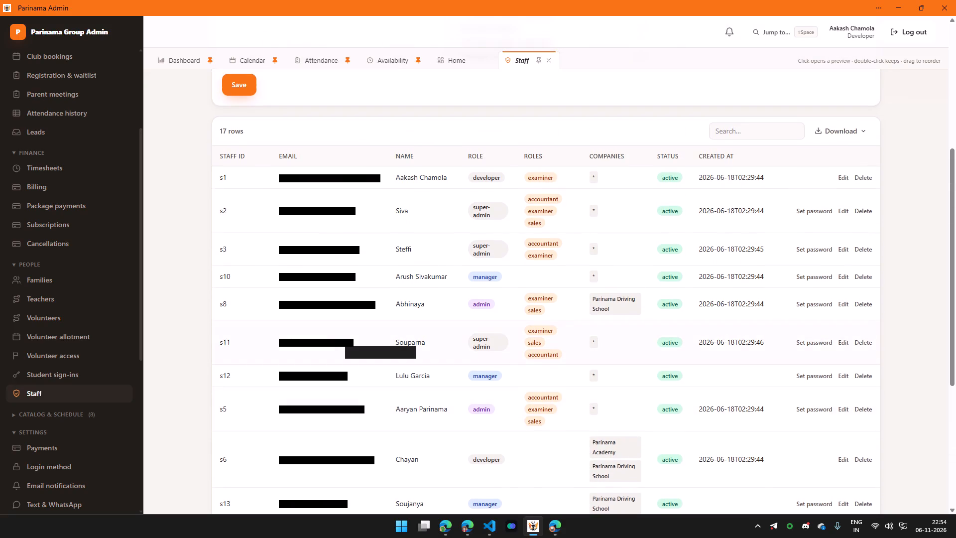
pyautogui.scroll(-2, 340, 339)
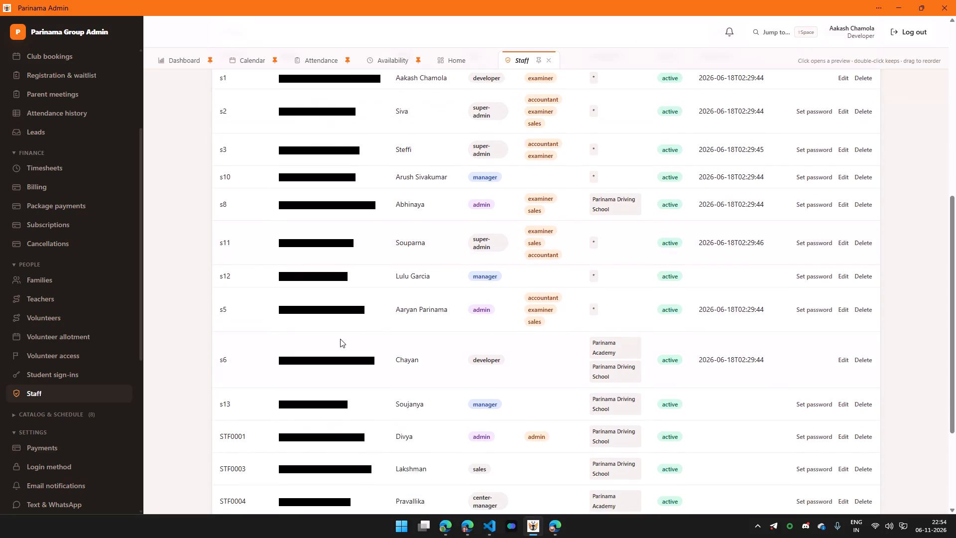
pyautogui.scroll(-2, 340, 339)
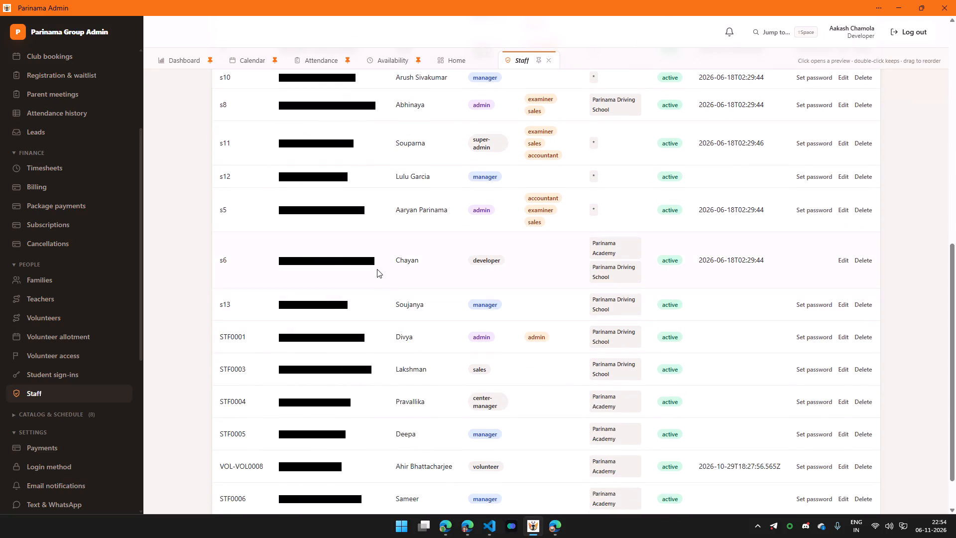
pyautogui.moveTo(377, 269); pyautogui.dragTo(273, 250)
pyautogui.click(278, 252)
pyautogui.moveTo(277, 257); pyautogui.dragTo(371, 257)
pyautogui.click(373, 270)
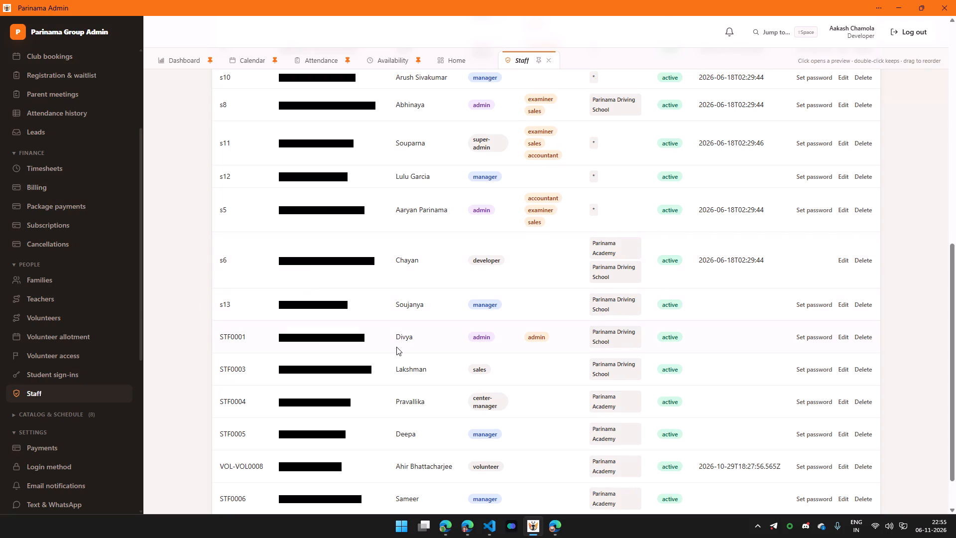
# Check the email entries of super-admins s2, s3 and s11, center-manager STF0004 and admin STF0001.
pyautogui.scroll(-6, 396, 347)
pyautogui.scroll(5, 397, 342)
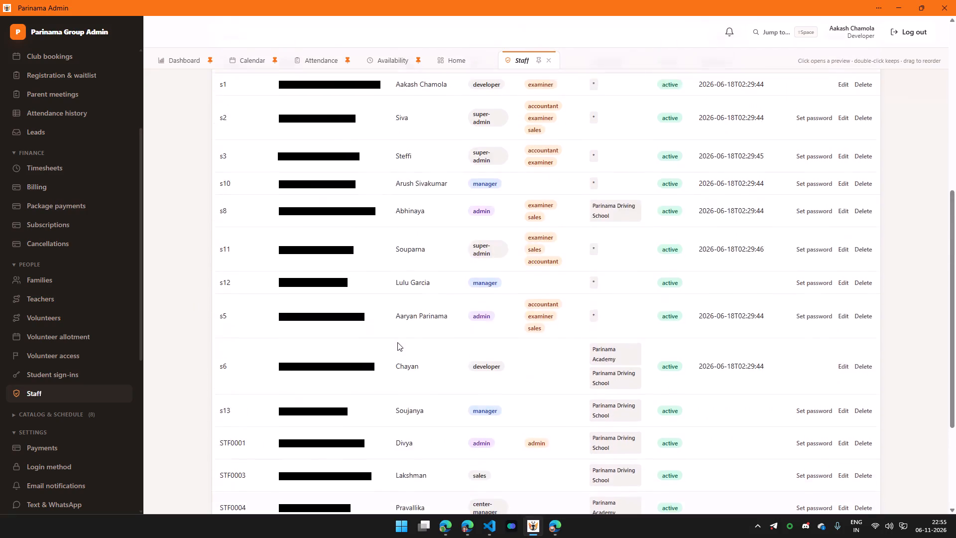
pyautogui.scroll(1, 397, 342)
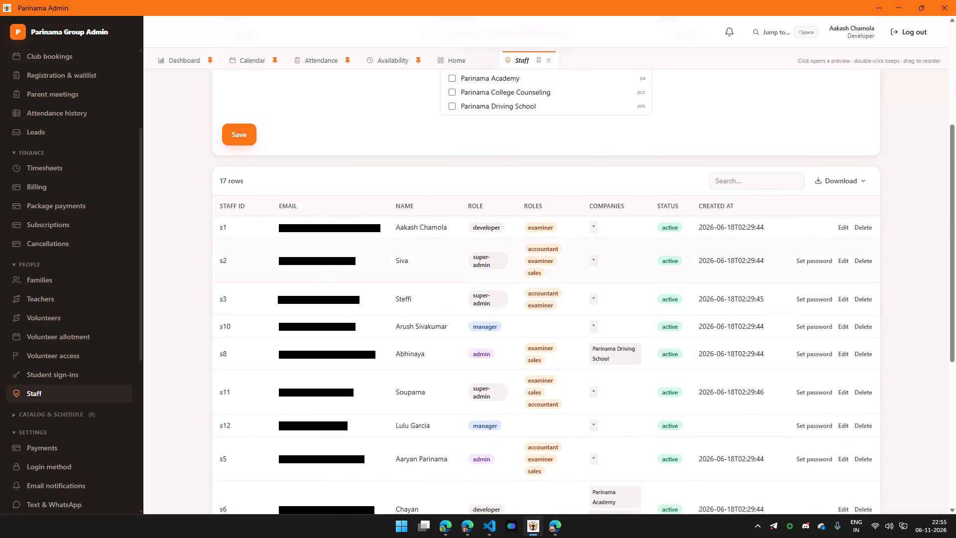
pyautogui.tripleClick(308, 264)
pyautogui.tripleClick(314, 299)
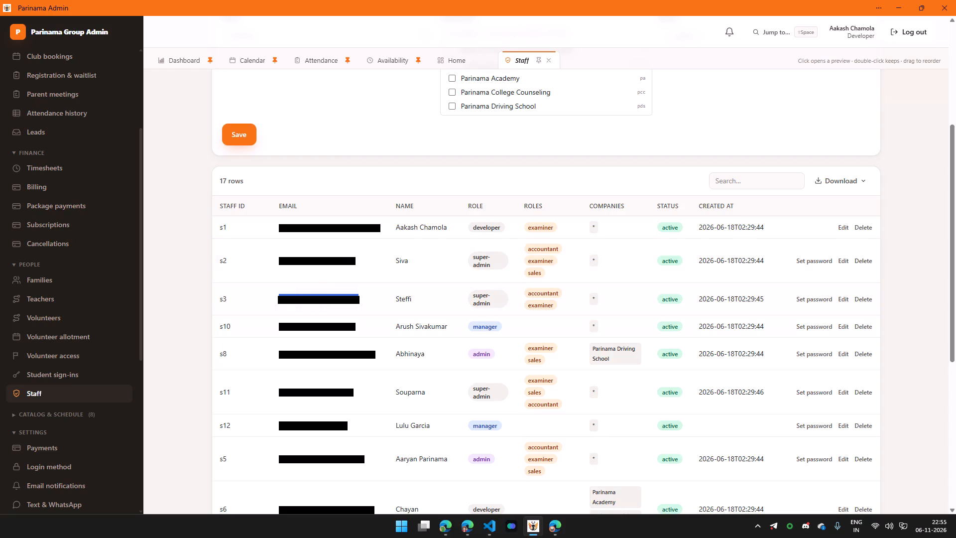
pyautogui.tripleClick(308, 396)
pyautogui.scroll(-3, 306, 397)
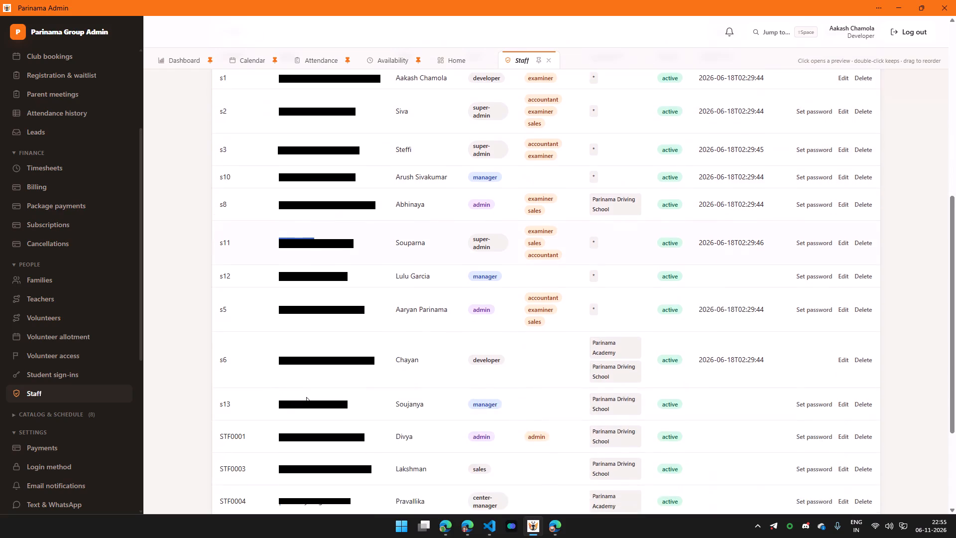
pyautogui.scroll(-4, 306, 397)
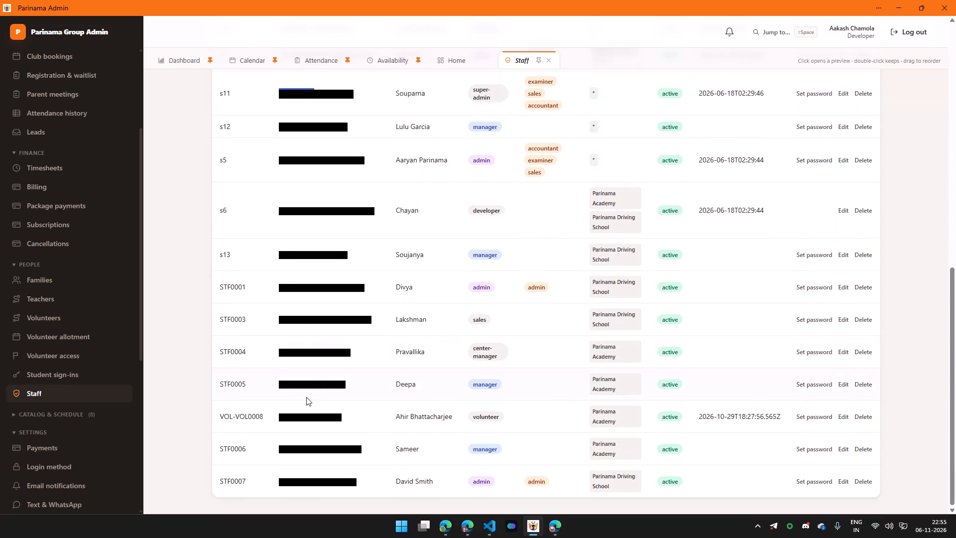
pyautogui.scroll(-2, 306, 397)
pyautogui.tripleClick(303, 351)
pyautogui.click(325, 302)
pyautogui.doubleClick(325, 298)
pyautogui.doubleClick(325, 295)
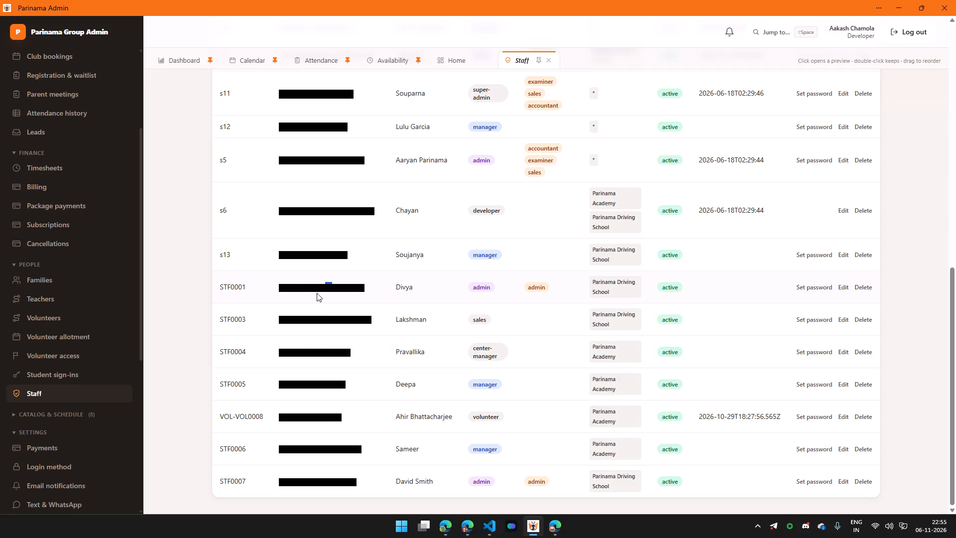
pyautogui.tripleClick(311, 292)
# Check the email entries of admin s5, manager s12, super-admin s11 and admin s8 in the staff table.
pyautogui.scroll(5, 310, 292)
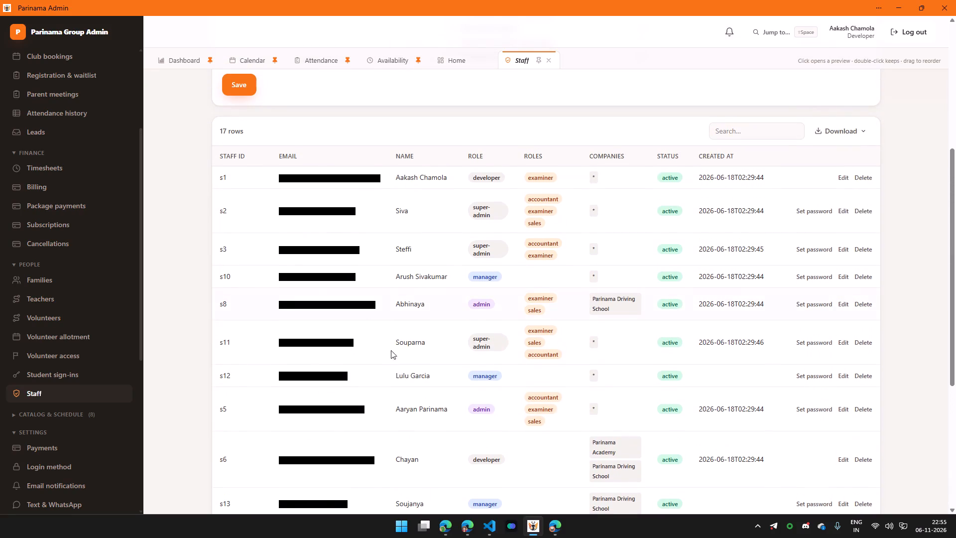
pyautogui.tripleClick(341, 410)
pyautogui.tripleClick(325, 372)
pyautogui.tripleClick(325, 348)
pyautogui.tripleClick(361, 304)
pyautogui.doubleClick(375, 305)
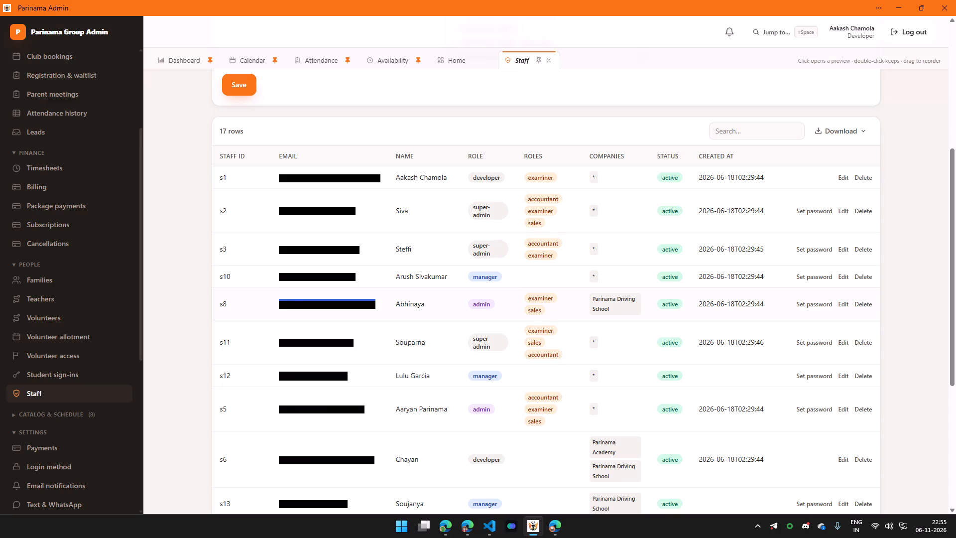
pyautogui.doubleClick(375, 305)
pyautogui.click(401, 318)
pyautogui.scroll(-3, 213, 327)
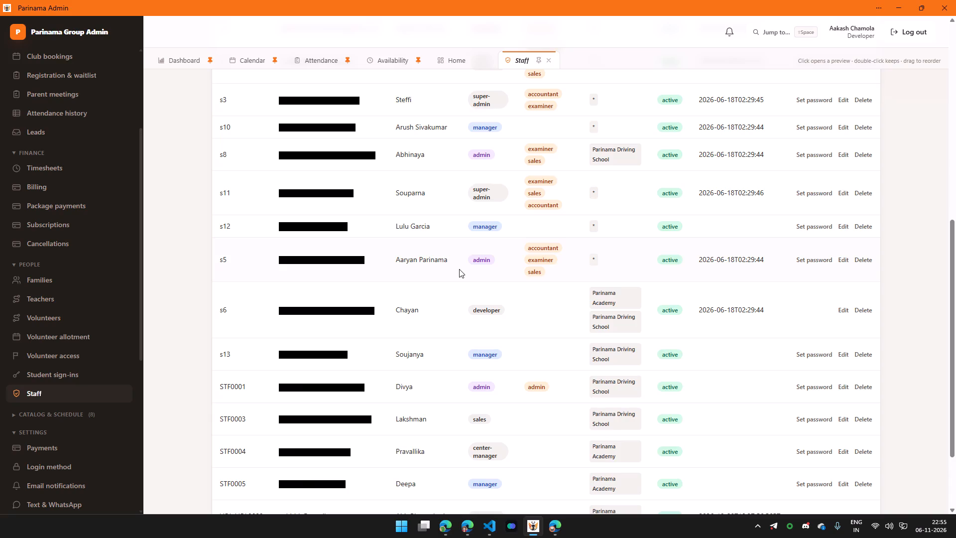
pyautogui.scroll(-1, 395, 401)
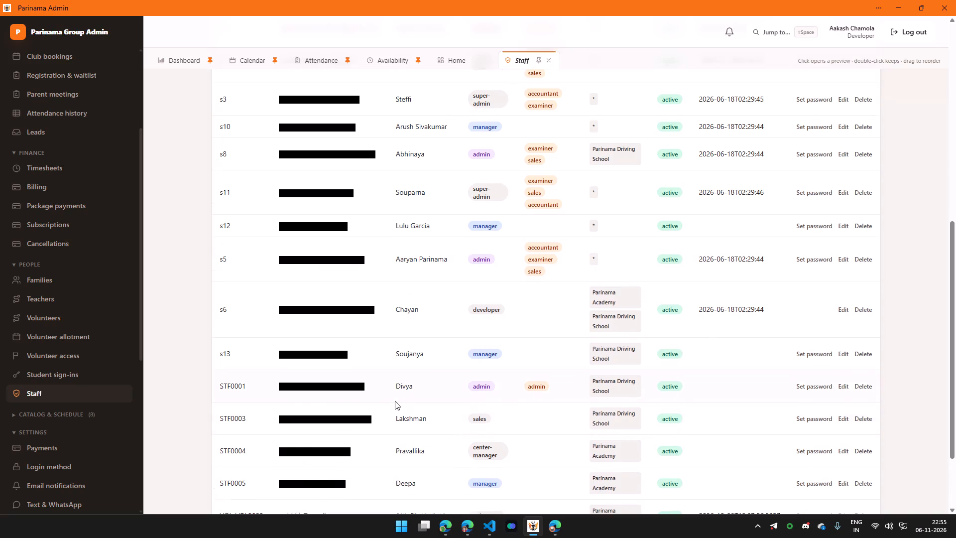
pyautogui.scroll(-2, 395, 401)
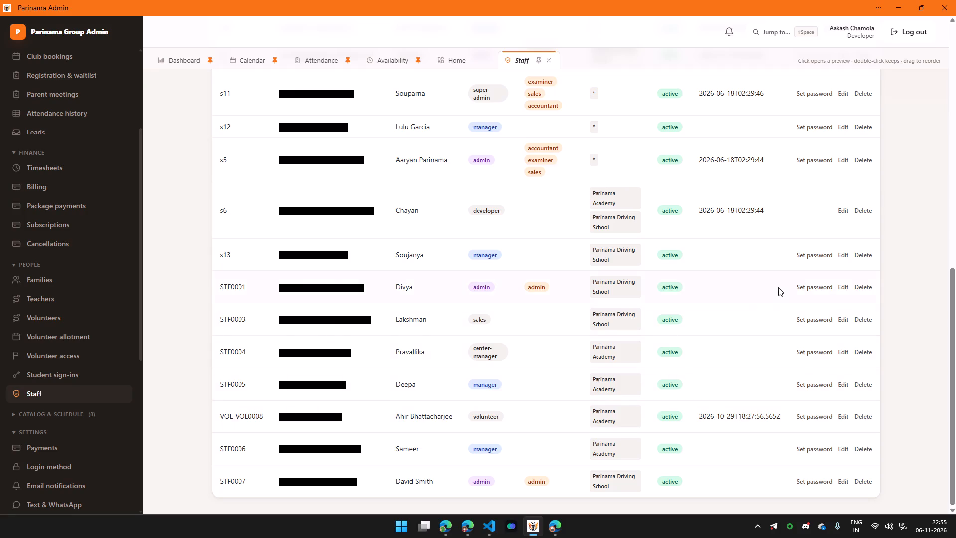
pyautogui.click(843, 289)
pyautogui.click(844, 288)
# Open the Manage access page for Parinama Academy and review the section permissions of each role.
pyautogui.scroll(-8, 40, 431)
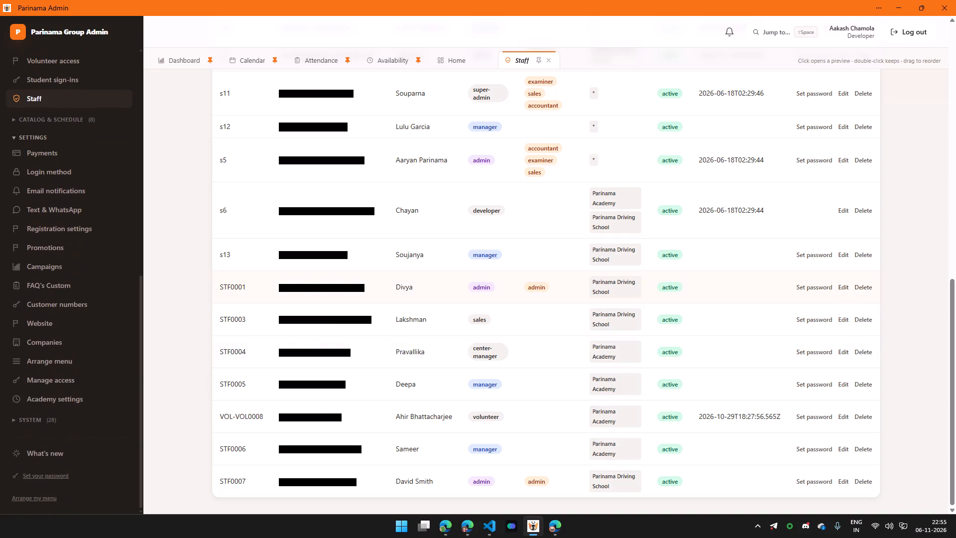
pyautogui.click(74, 385)
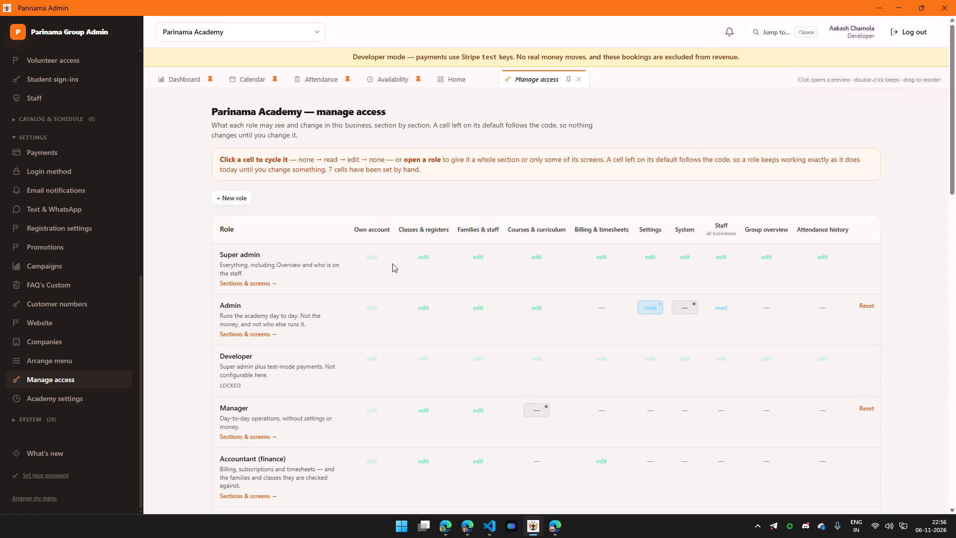
pyautogui.scroll(-9, 304, 340)
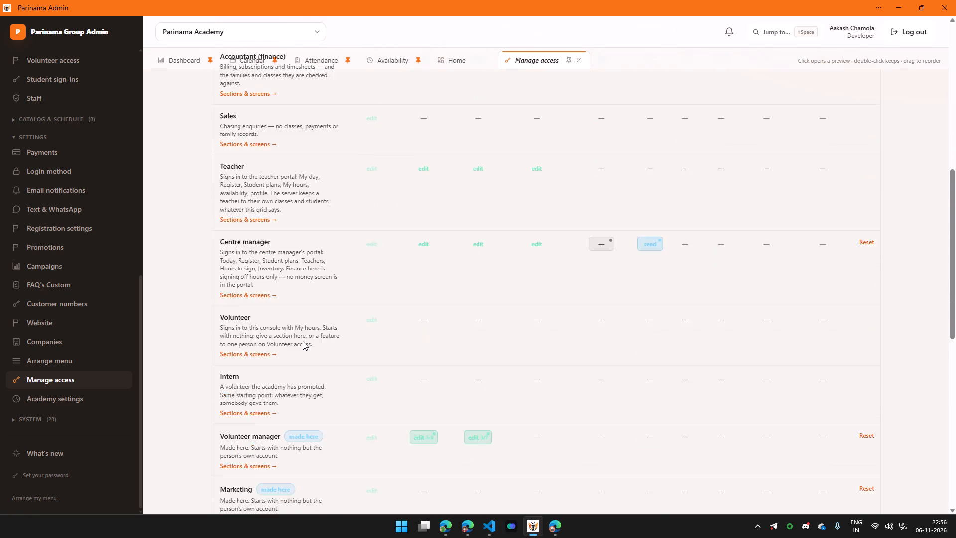
pyautogui.scroll(2, 303, 341)
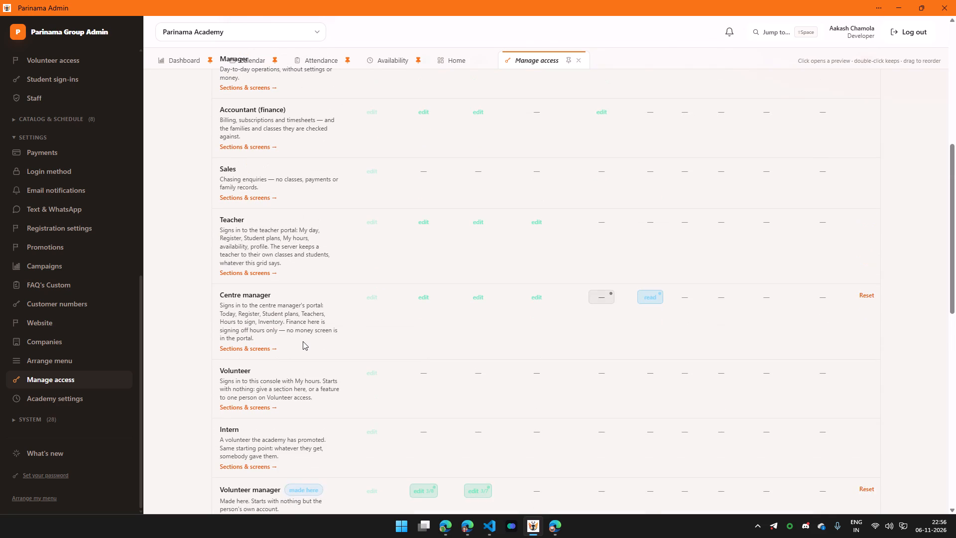
pyautogui.scroll(8, 303, 341)
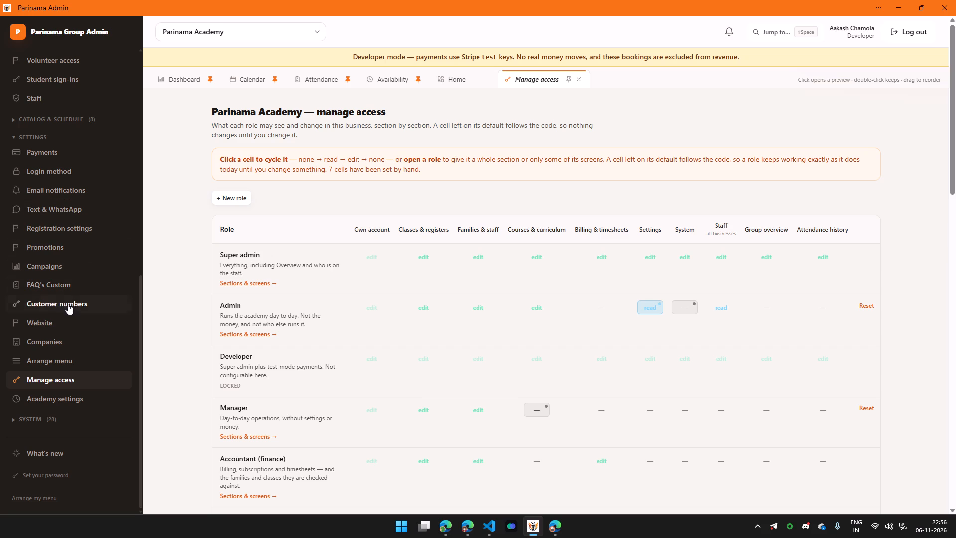
# Switch the business to Parinama Driving School on the Manage access page.
pyautogui.scroll(2, 62, 319)
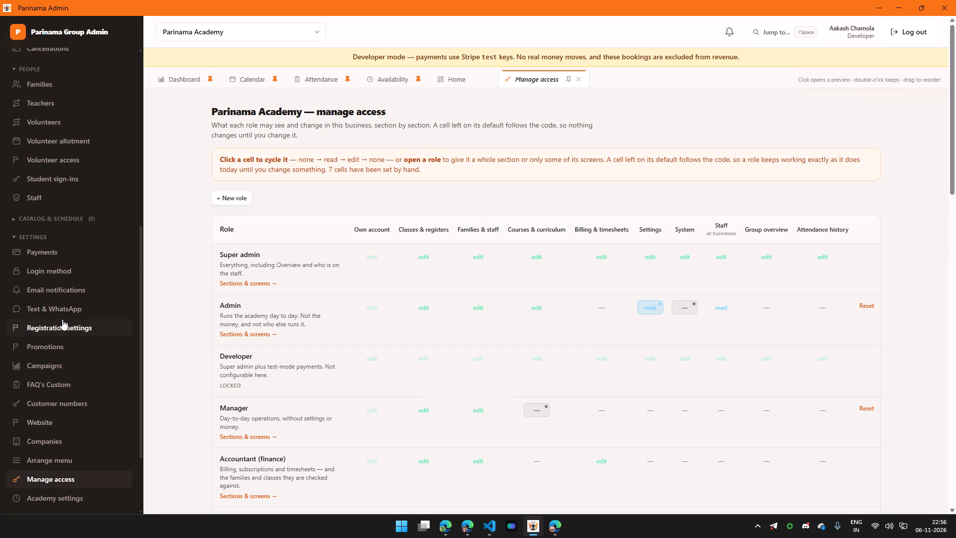
pyautogui.scroll(2, 62, 319)
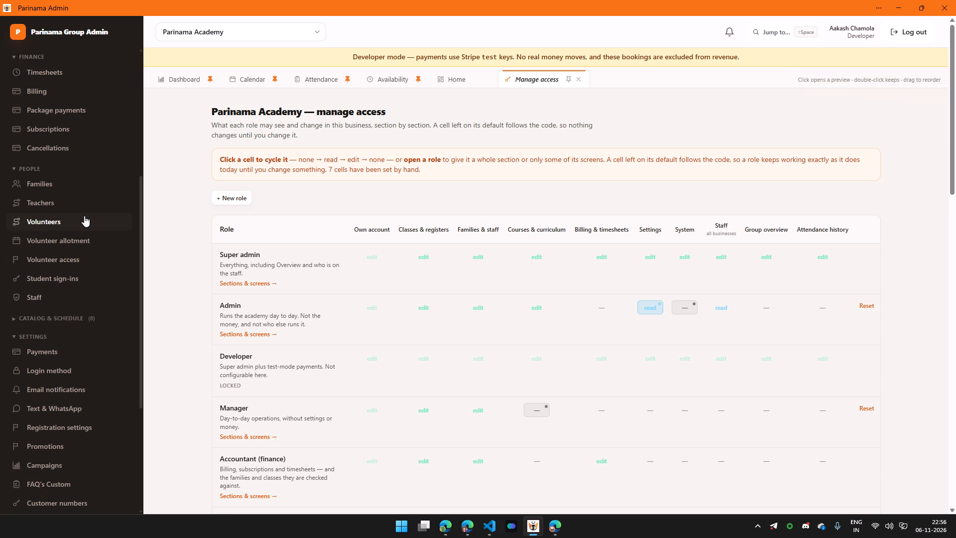
pyautogui.click(204, 33)
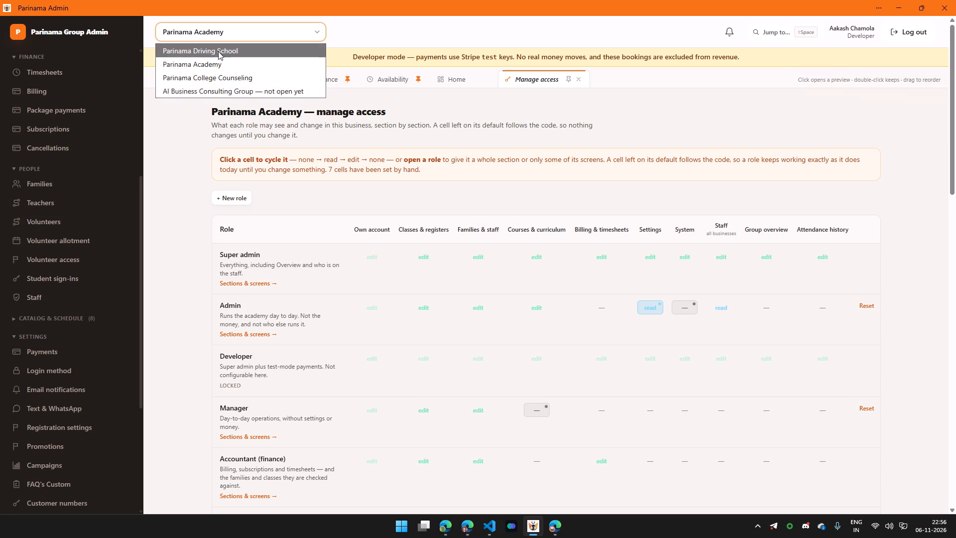
pyautogui.click(218, 51)
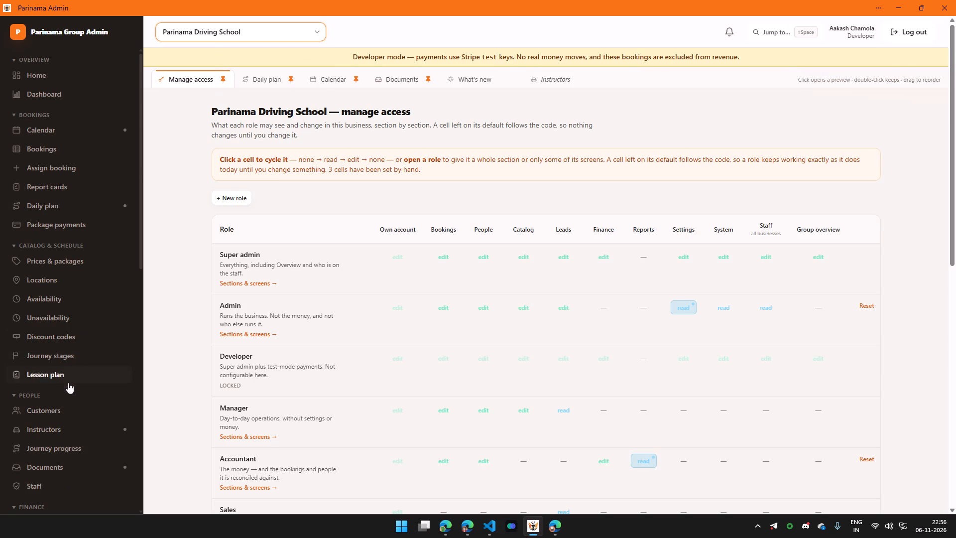
pyautogui.scroll(-3, 68, 386)
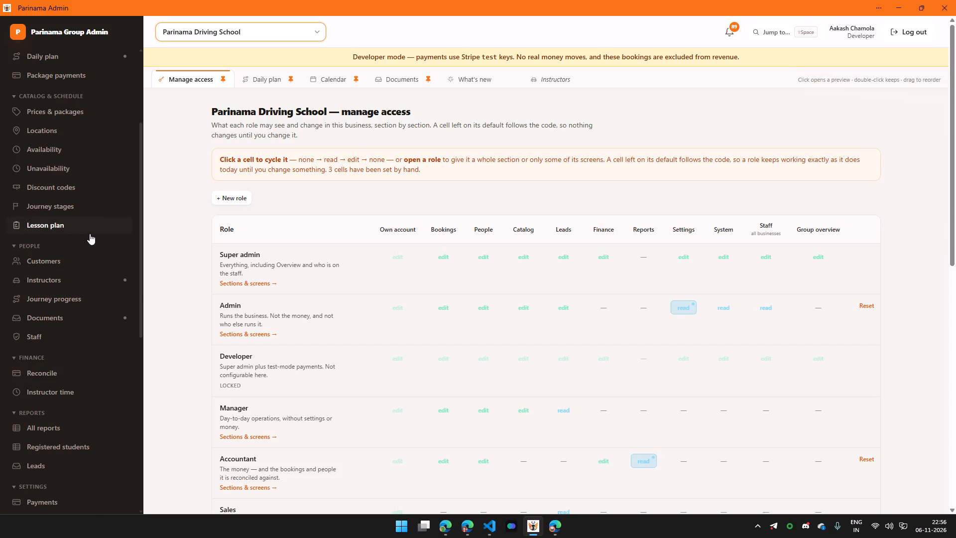
# Mark all Parinama Driving School notifications as read and close the notifications list.
pyautogui.click(730, 28)
pyautogui.click(680, 64)
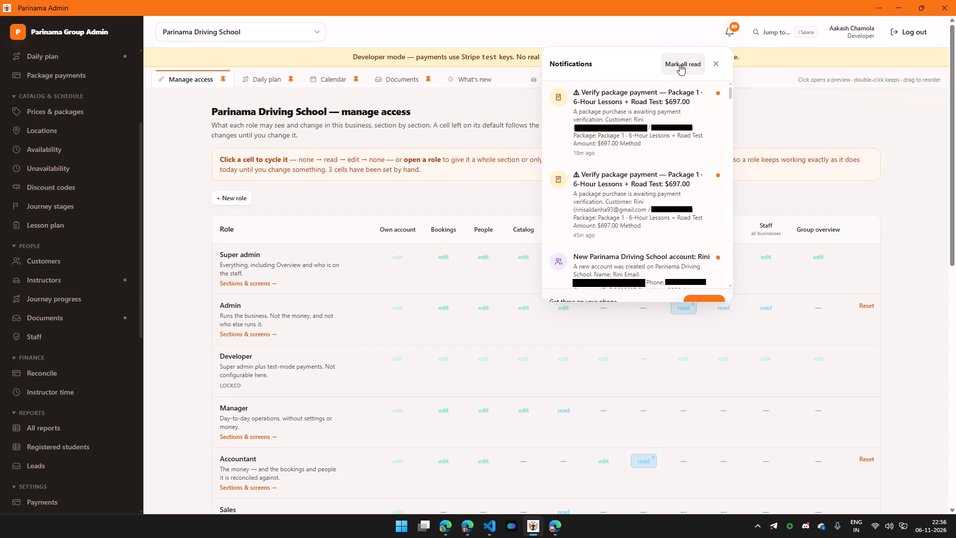
pyautogui.click(711, 62)
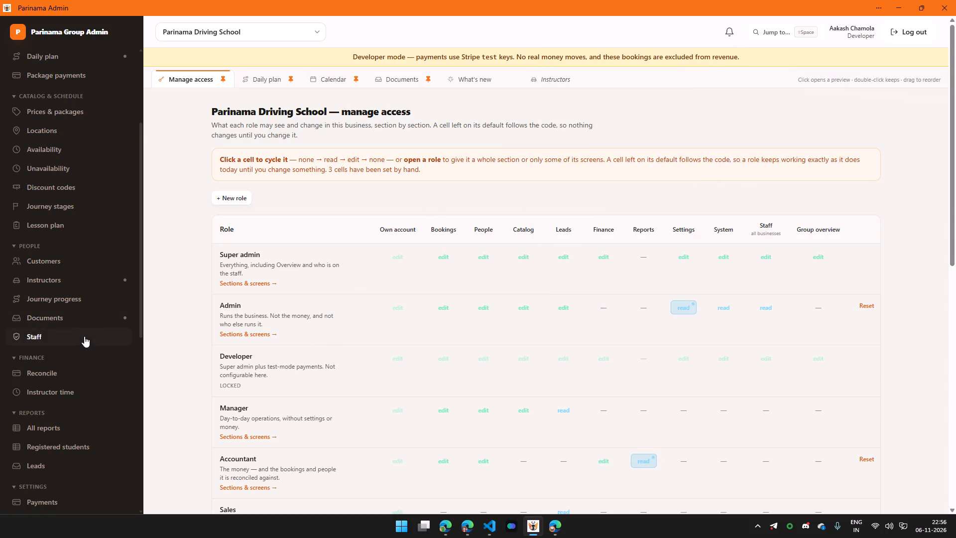
# Open the Instructors page of Parinama Driving School to view the instructor list.
pyautogui.click(77, 280)
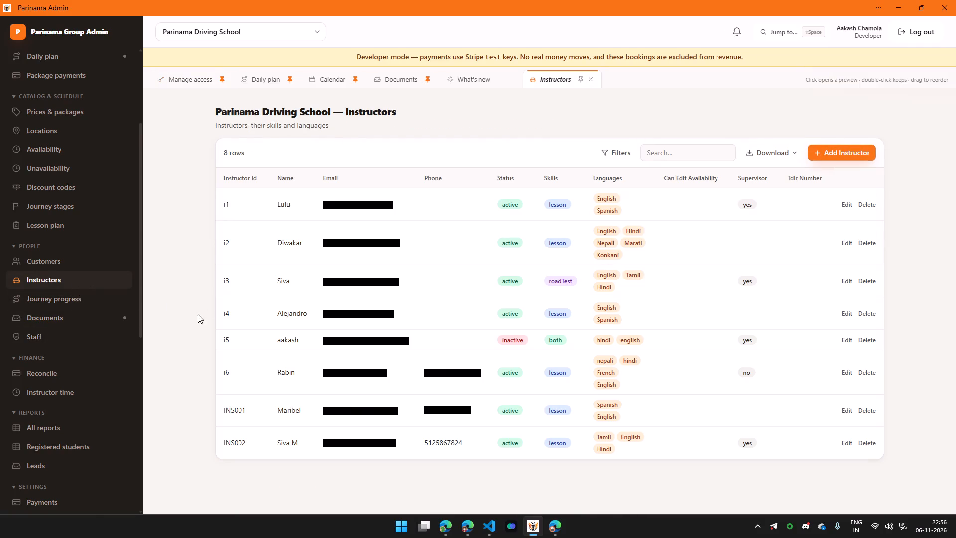
# Open the Staff page and examine the main role and the extra roles of Parinama Driving School admin s8.
pyautogui.scroll(-1, 62, 354)
pyautogui.click(62, 295)
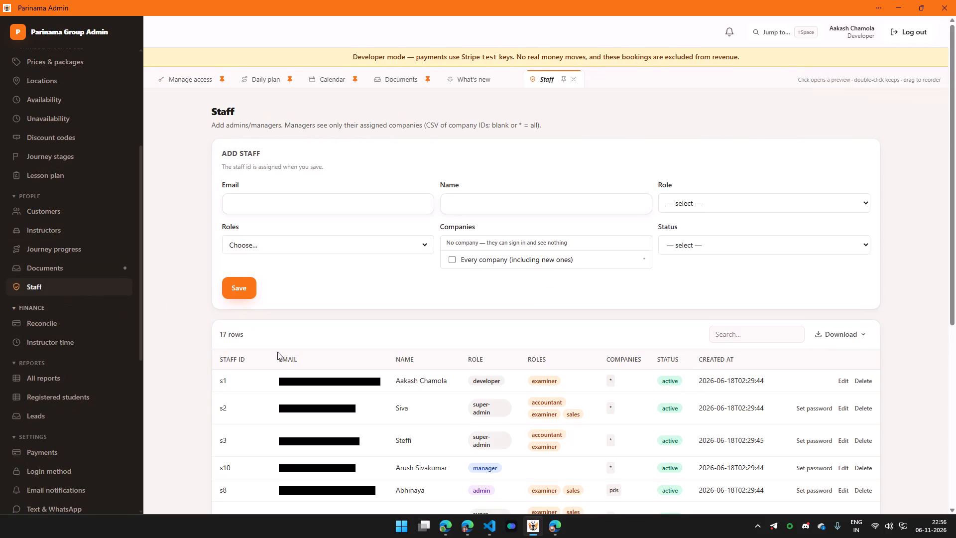
pyautogui.scroll(-3, 275, 363)
pyautogui.scroll(-2, 323, 364)
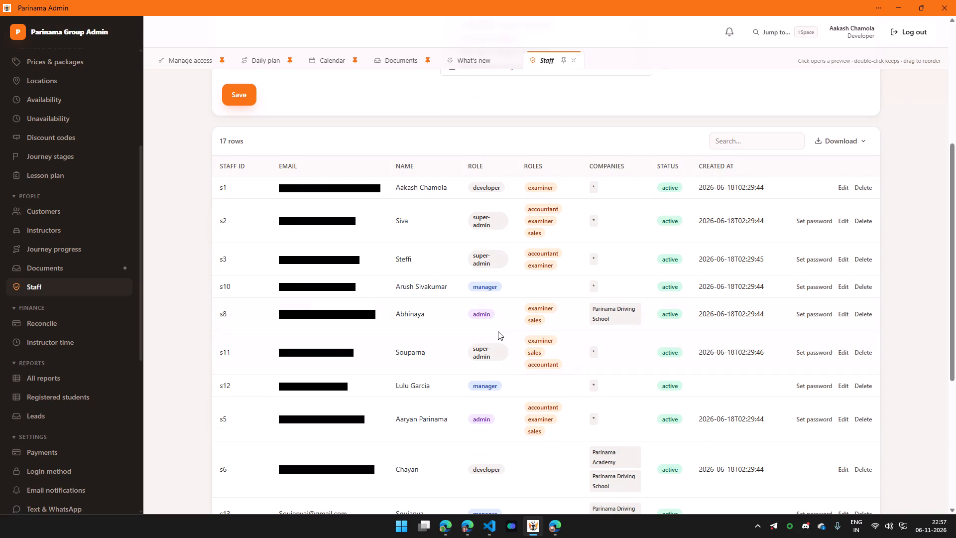
pyautogui.moveTo(473, 315); pyautogui.dragTo(483, 315)
pyautogui.click(487, 317)
pyautogui.moveTo(529, 306); pyautogui.dragTo(551, 305)
pyautogui.moveTo(543, 318); pyautogui.dragTo(529, 319)
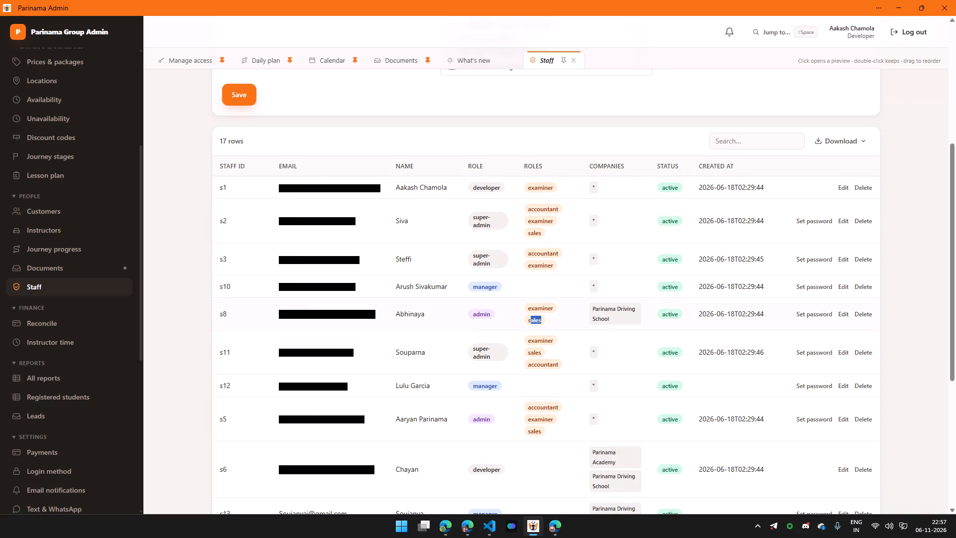
pyautogui.moveTo(529, 319); pyautogui.dragTo(524, 319)
pyautogui.tripleClick(534, 309)
pyautogui.click(542, 321)
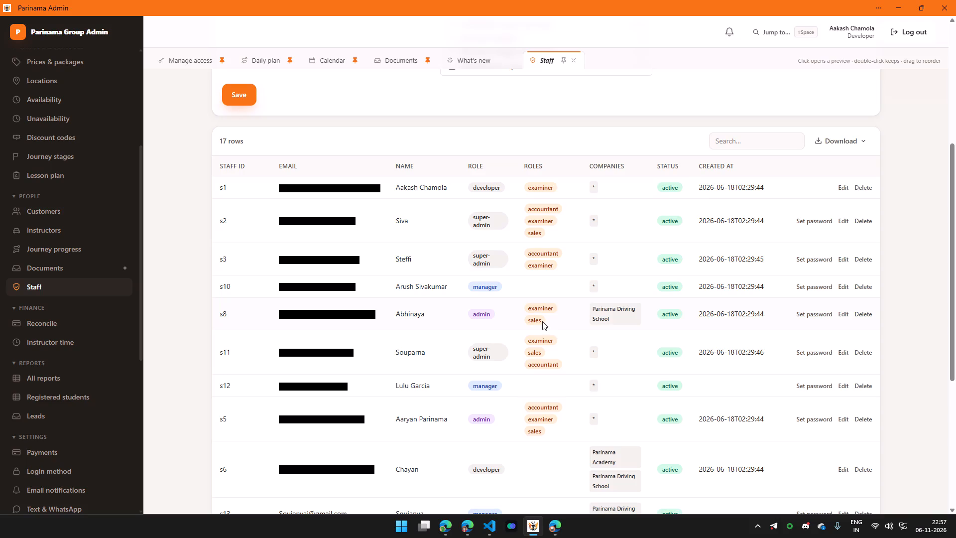
pyautogui.moveTo(542, 321); pyautogui.dragTo(504, 310)
pyautogui.moveTo(513, 305); pyautogui.dragTo(511, 291)
pyautogui.doubleClick(550, 315)
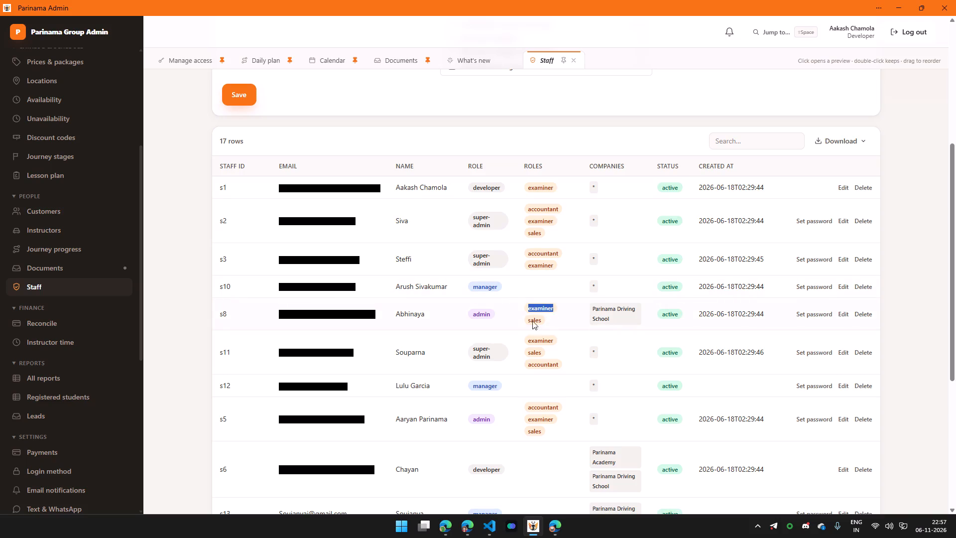
pyautogui.click(535, 325)
# Look through the rest of the staff table down to STF0007, checking roles and assigned companies.
pyautogui.scroll(-2, 538, 310)
pyautogui.scroll(-1, 495, 281)
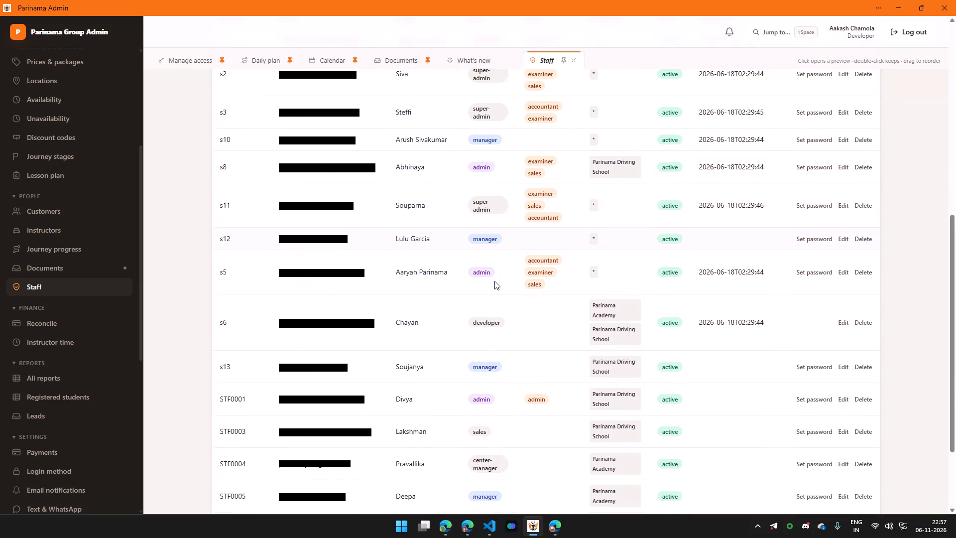
pyautogui.scroll(-3, 495, 334)
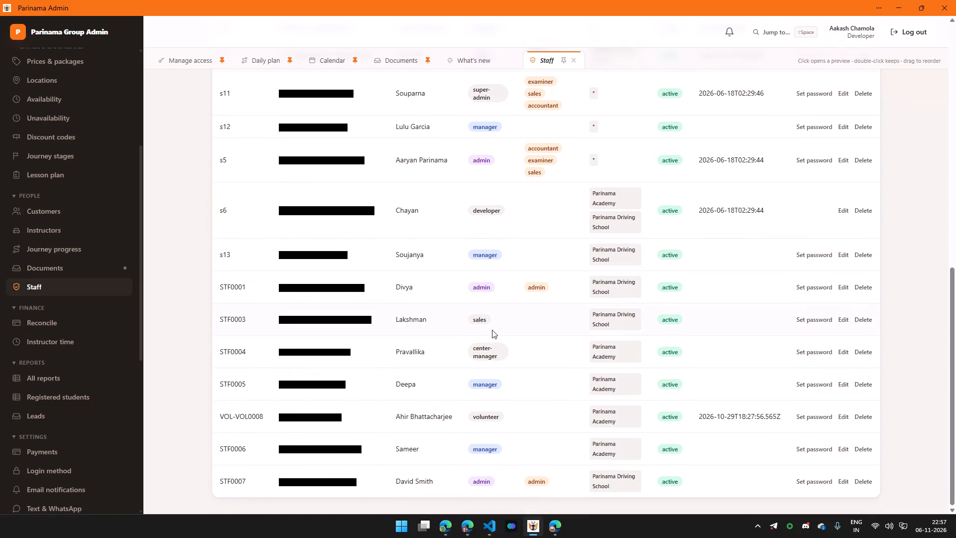
pyautogui.scroll(-2, 492, 336)
# Open the Reconcile page and filter unchecked November 2026 bookings by No charge, Owes money and Off-line in turn.
pyautogui.click(62, 316)
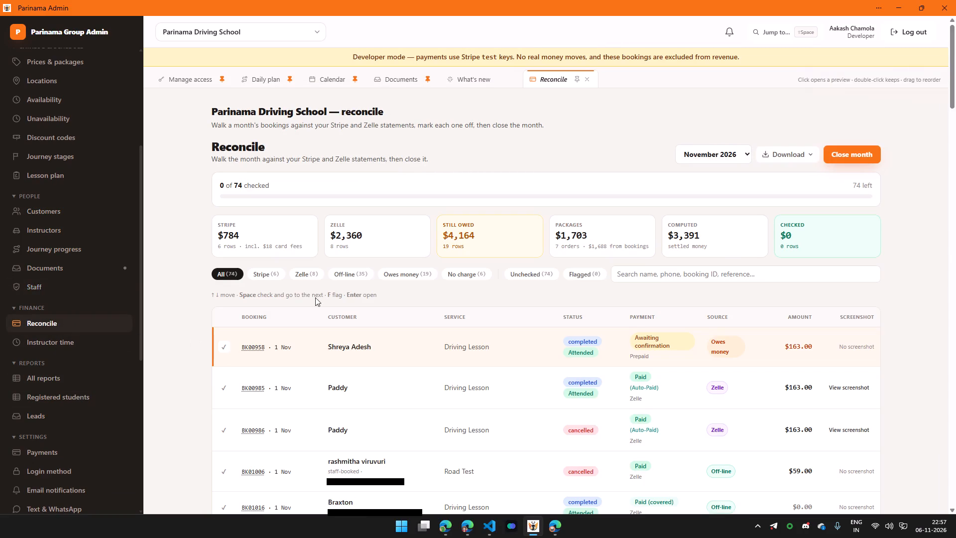
pyautogui.scroll(-3, 630, 342)
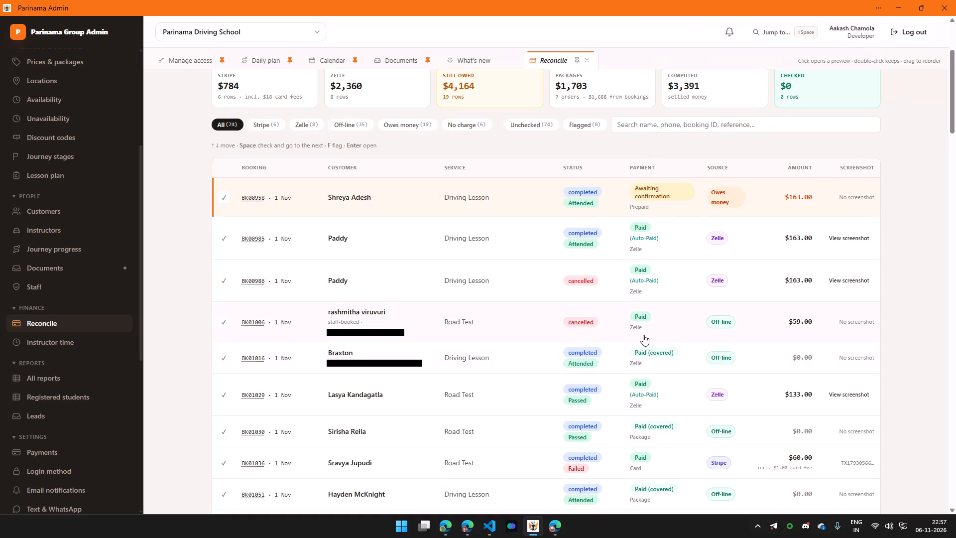
pyautogui.scroll(1, 459, 210)
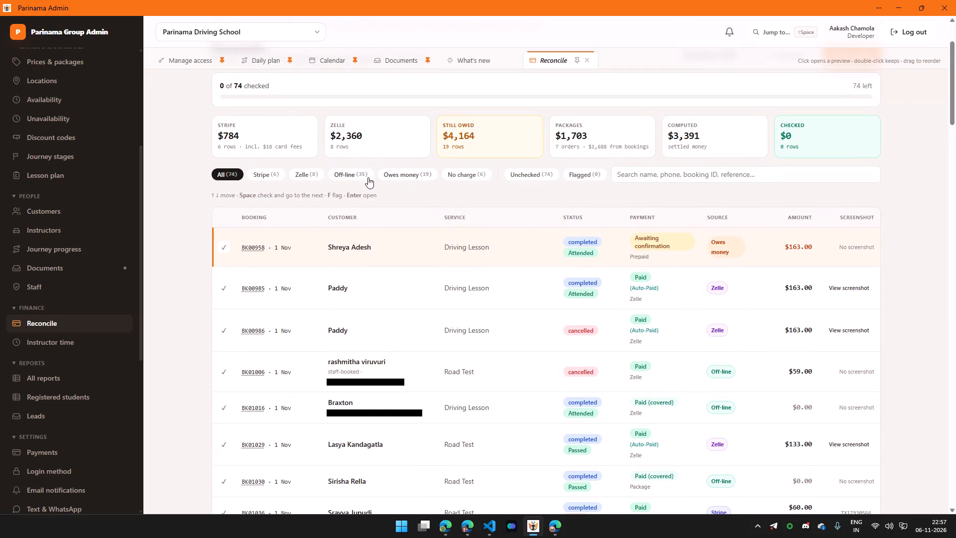
pyautogui.click(538, 176)
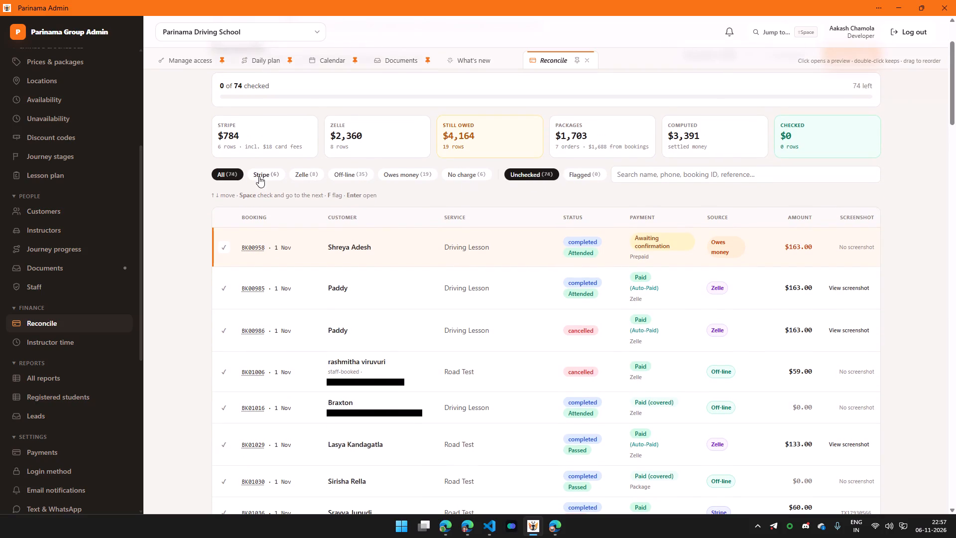
pyautogui.click(475, 175)
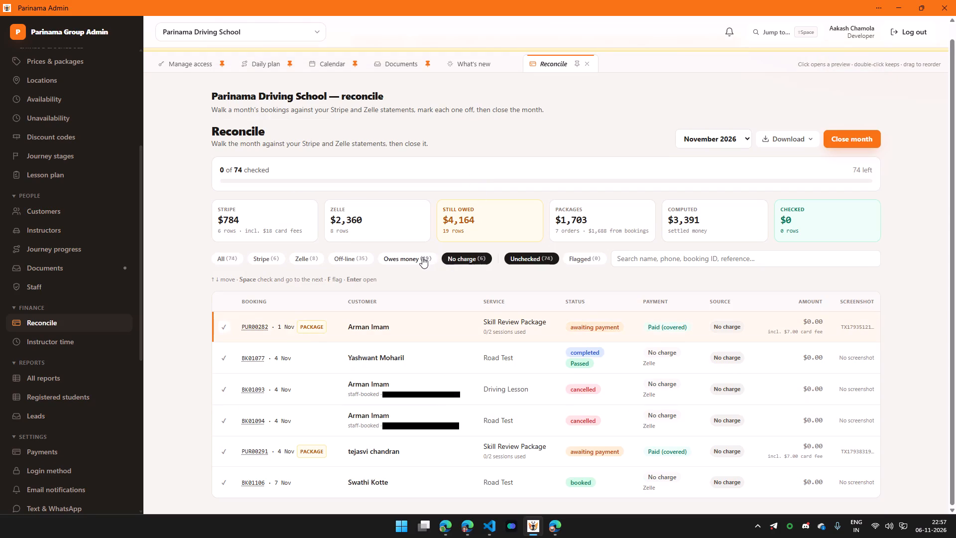
pyautogui.click(422, 257)
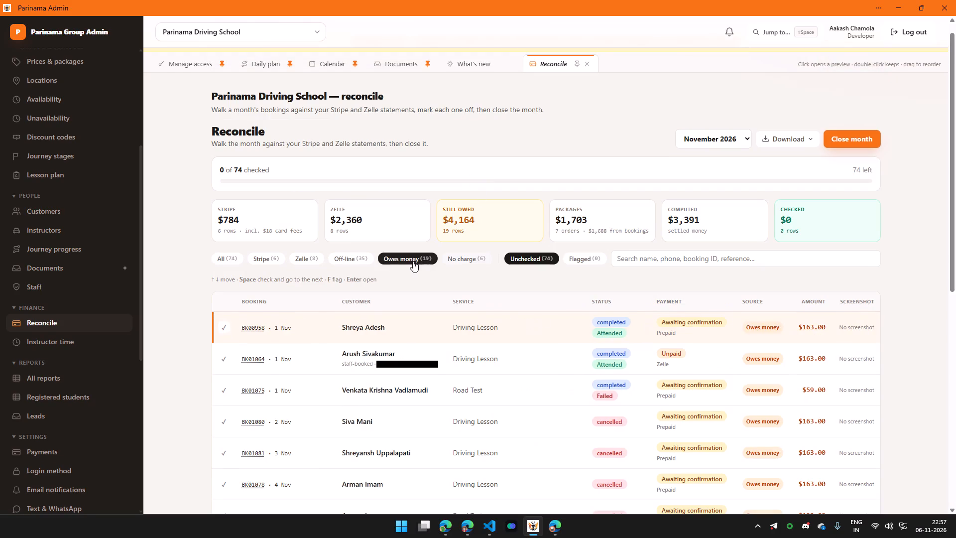
pyautogui.click(348, 262)
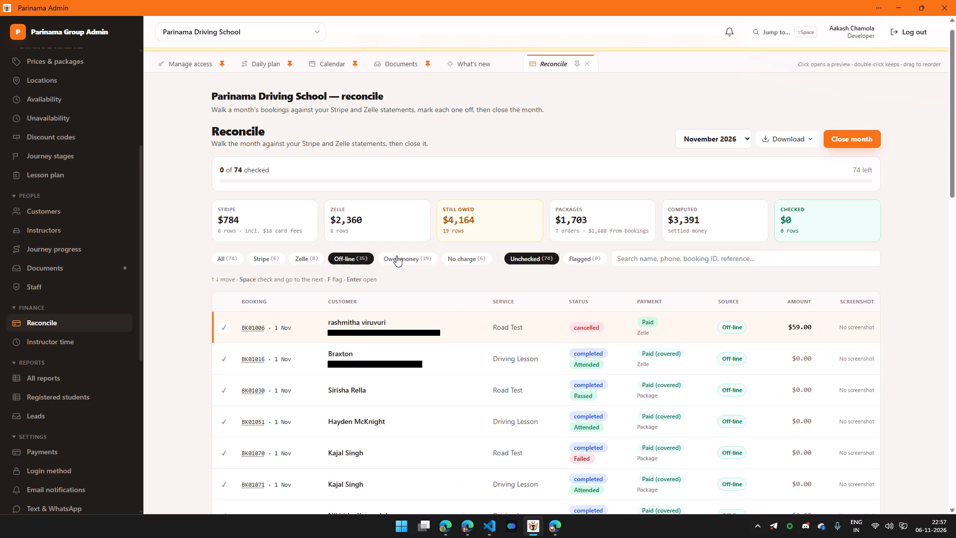
# Look through the unchecked Off-line bookings, examining their status, payment, source and amount.
pyautogui.scroll(-3, 455, 288)
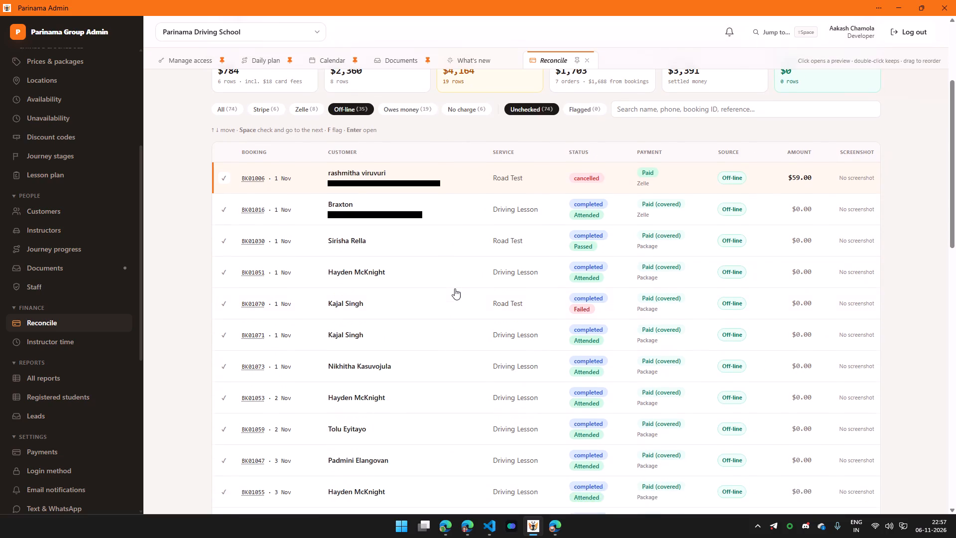
pyautogui.scroll(-7, 455, 288)
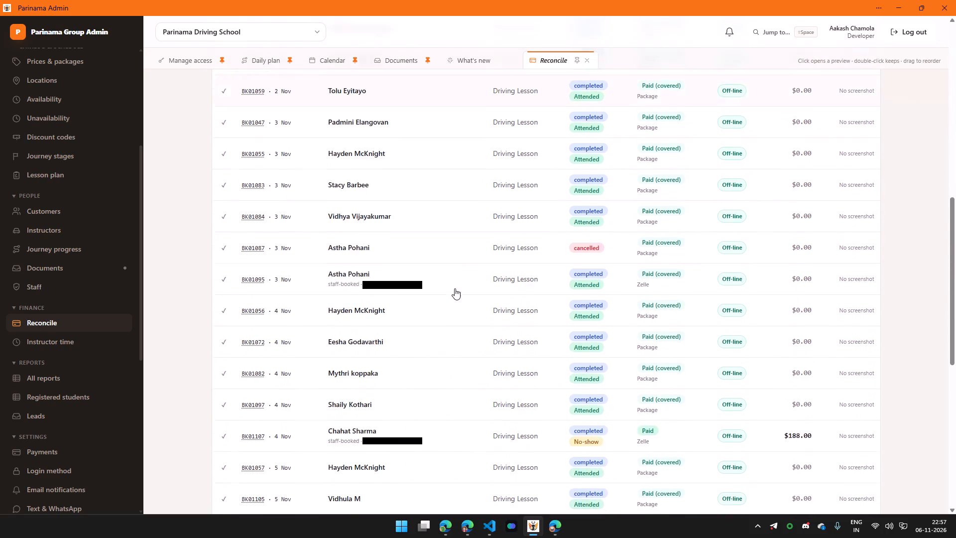
pyautogui.scroll(-20, 455, 288)
pyautogui.scroll(6, 455, 288)
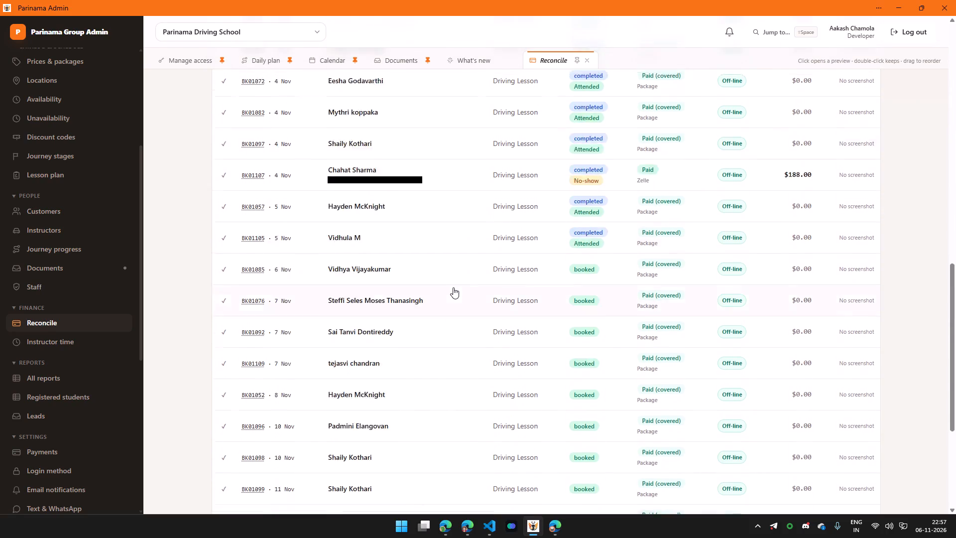
pyautogui.scroll(19, 453, 287)
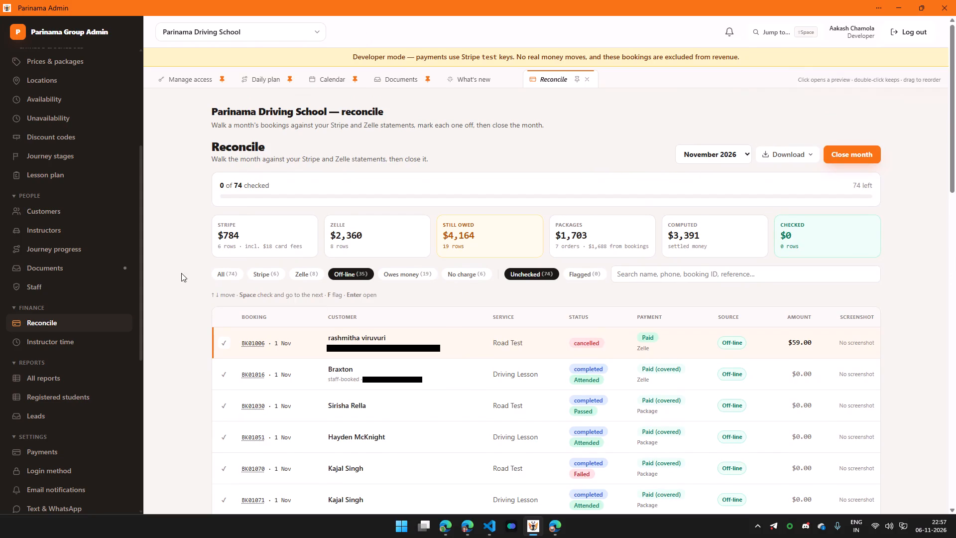
# Start a new campaign for Parinama Driving School on the Campaigns page and view the choices for where the ads land.
pyautogui.scroll(-2, 98, 366)
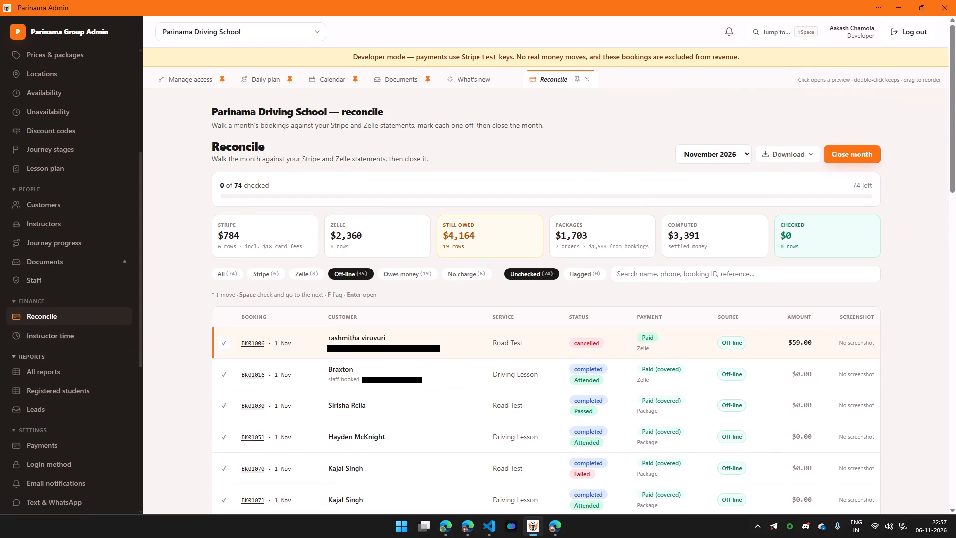
pyautogui.scroll(-4, 98, 366)
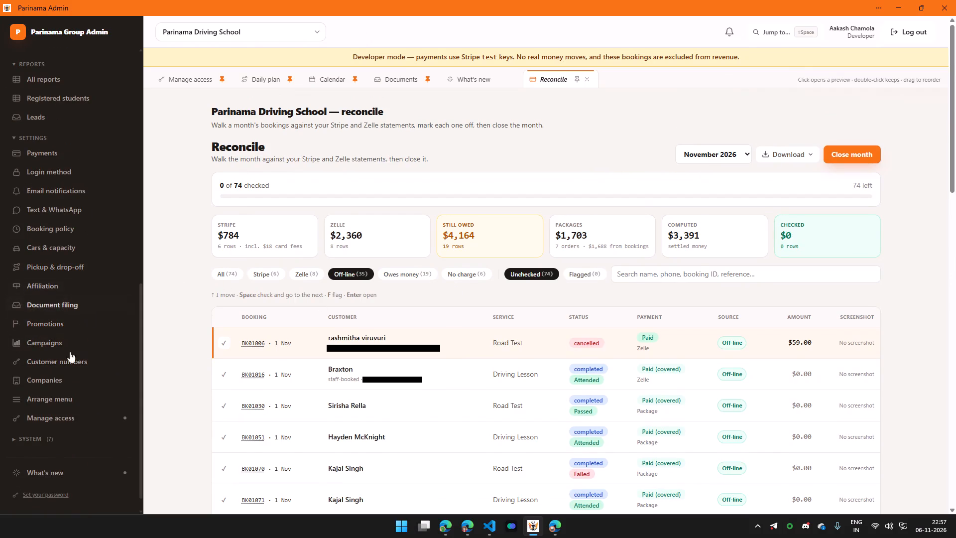
pyautogui.click(67, 343)
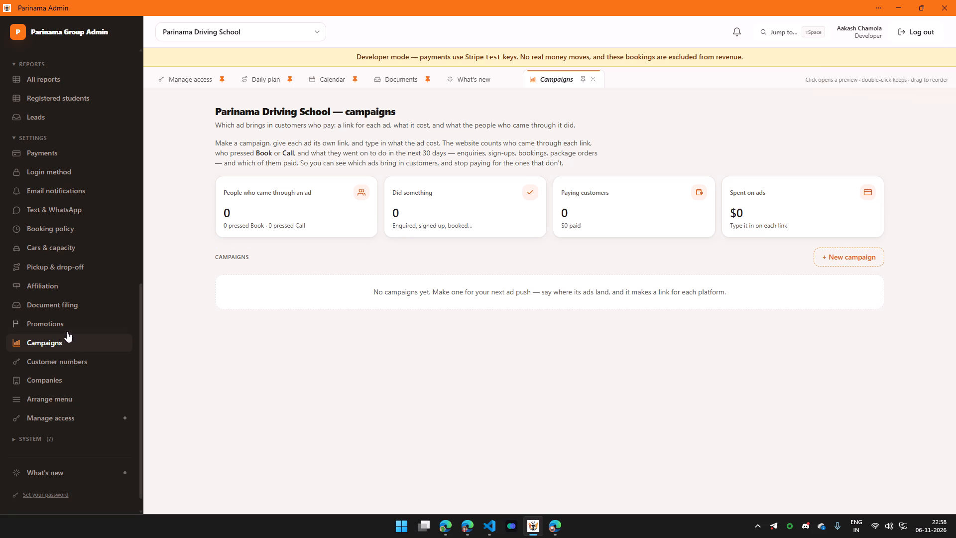
pyautogui.click(833, 250)
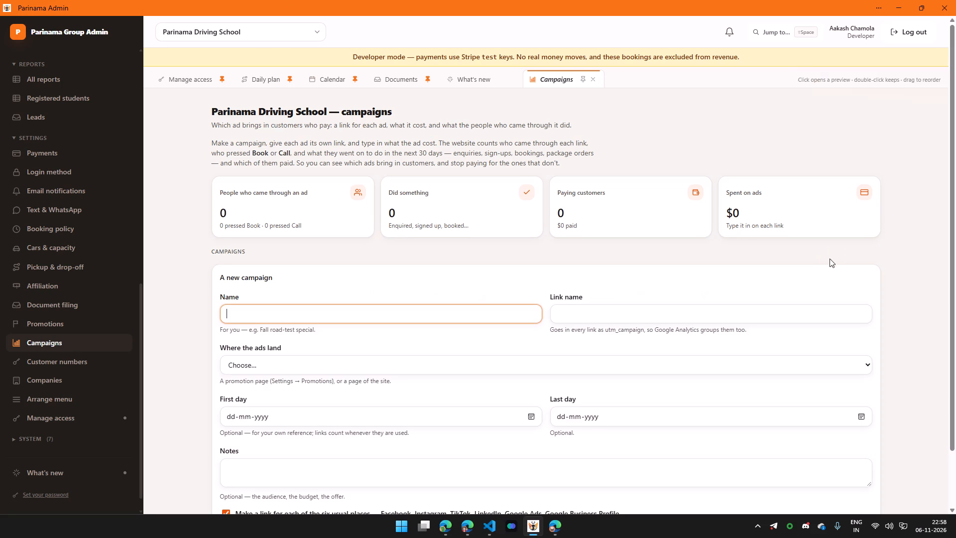
pyautogui.scroll(-2, 445, 335)
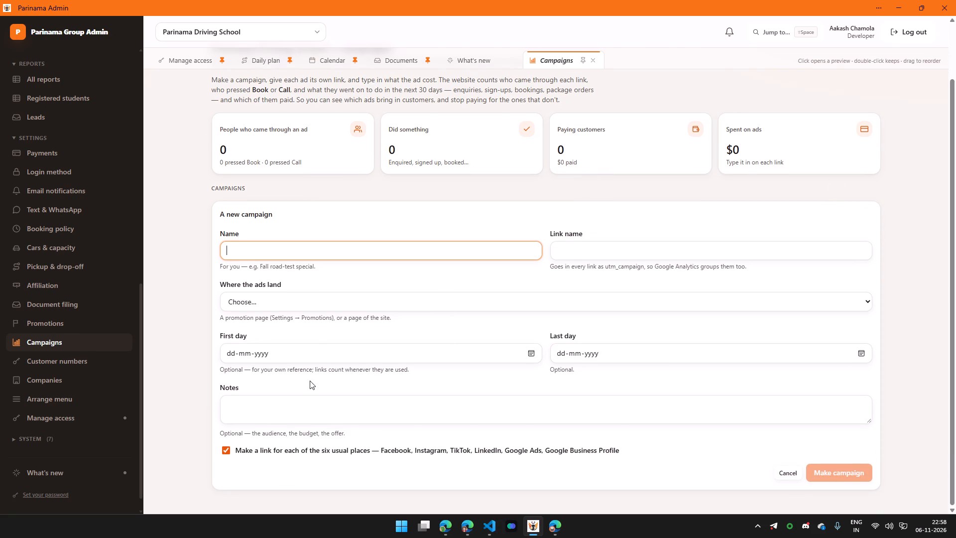
pyautogui.click(284, 304)
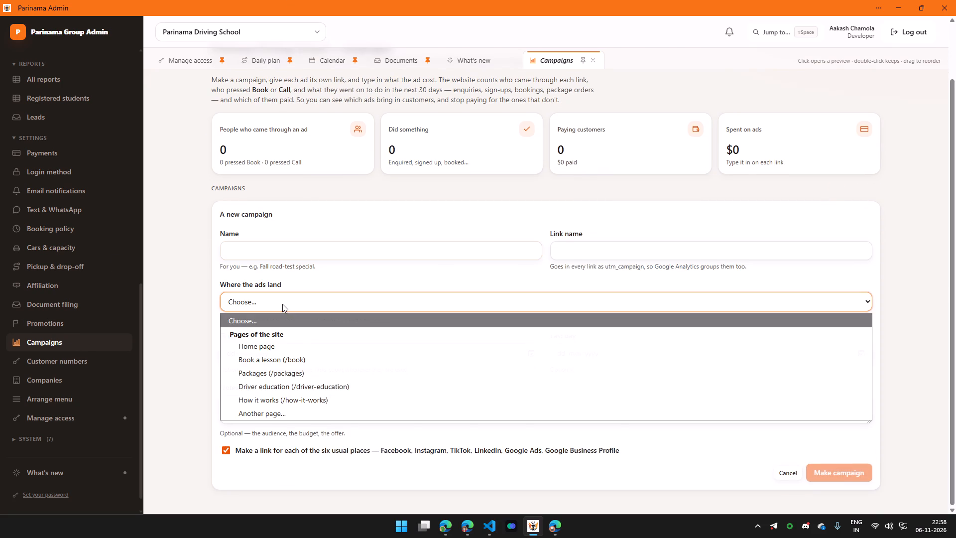
pyautogui.scroll(-3, 316, 399)
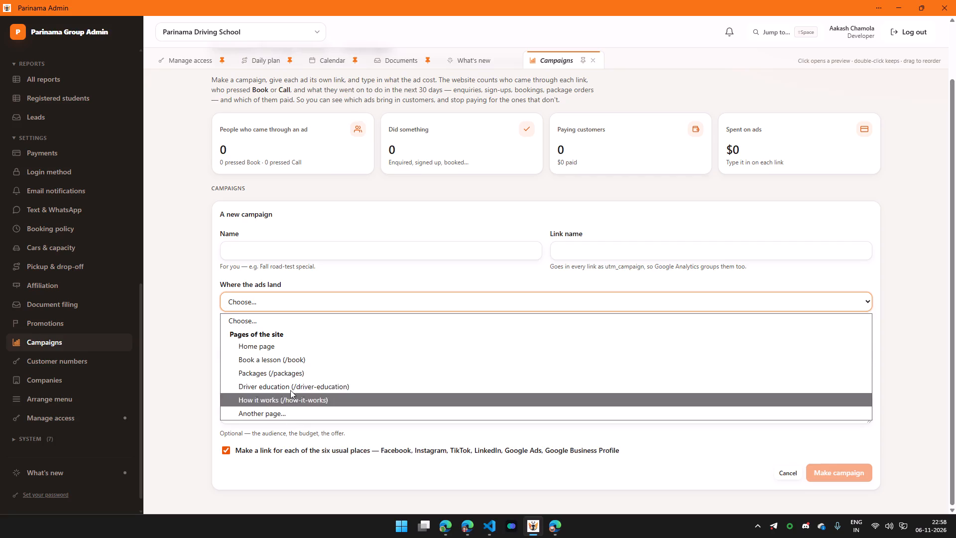
pyautogui.click(282, 280)
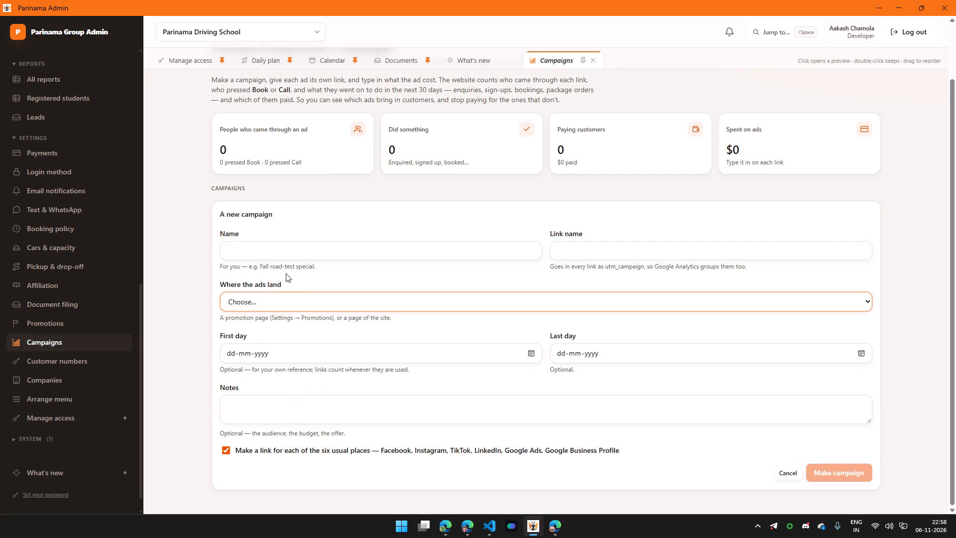
pyautogui.hotkey('alt', 'Tab')
pyautogui.hotkey('alt', 'Tab')
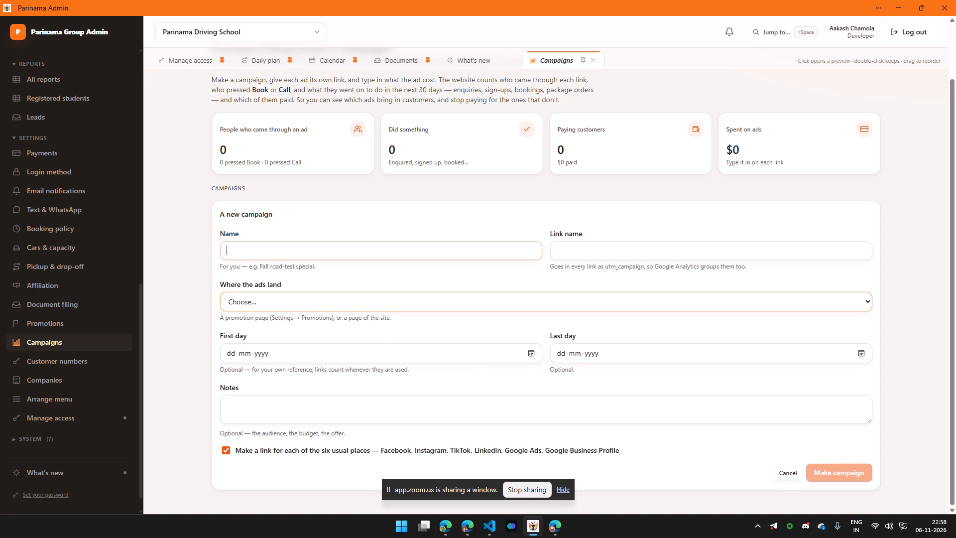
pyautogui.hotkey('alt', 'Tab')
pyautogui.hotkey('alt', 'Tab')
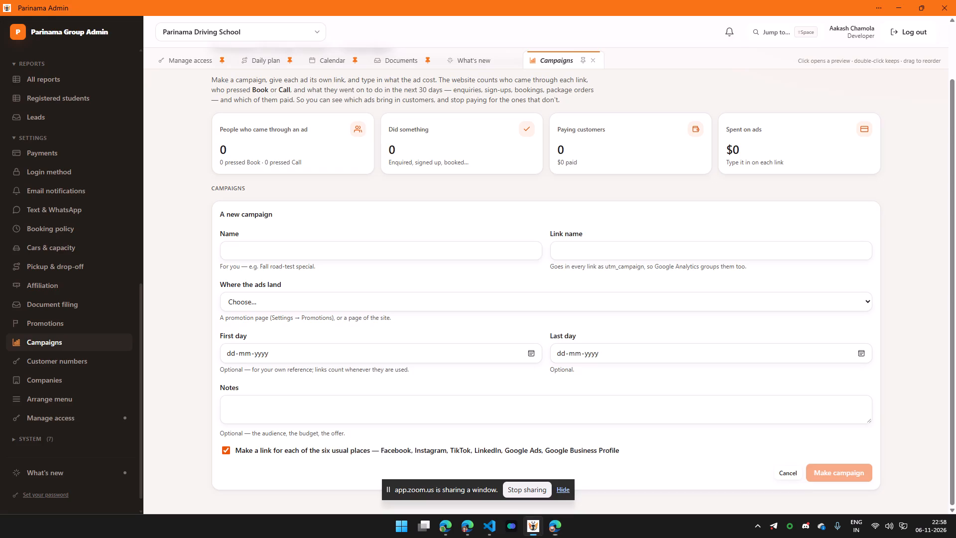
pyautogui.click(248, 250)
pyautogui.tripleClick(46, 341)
# Name the new campaign "road test special".
pyautogui.click(277, 253)
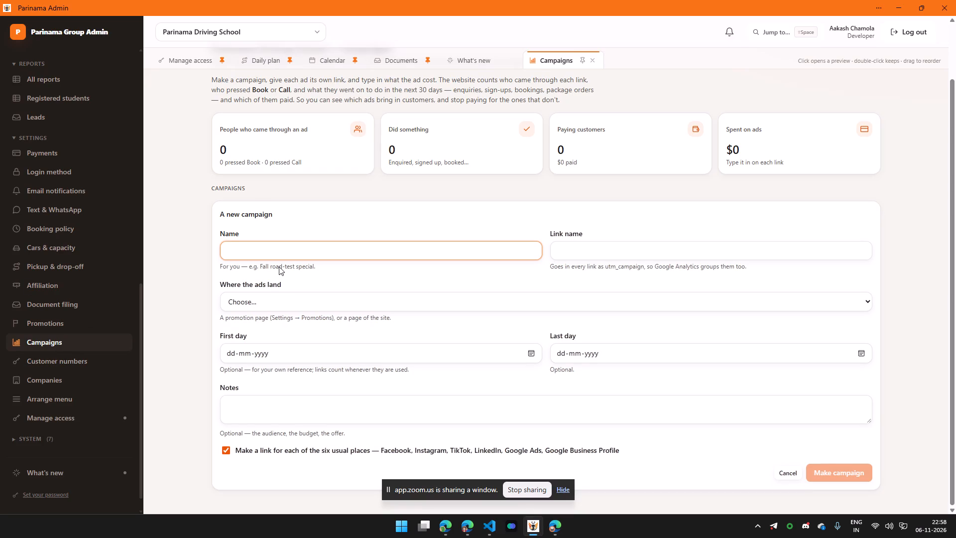
pyautogui.write('road teswt')
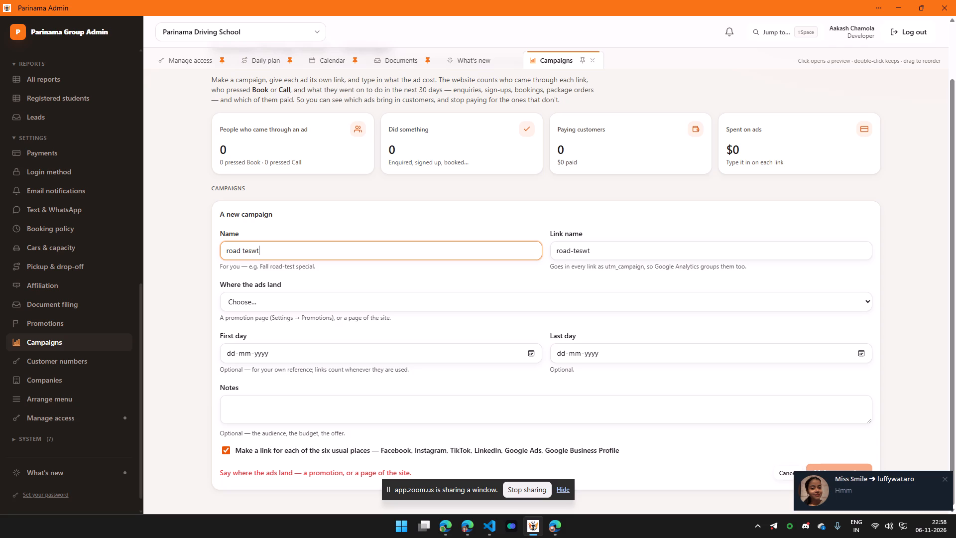
pyautogui.press('space')
pyautogui.press('BackSpace')
pyautogui.press('BackSpace')
pyautogui.press('BackSpace')
pyautogui.write('t special')
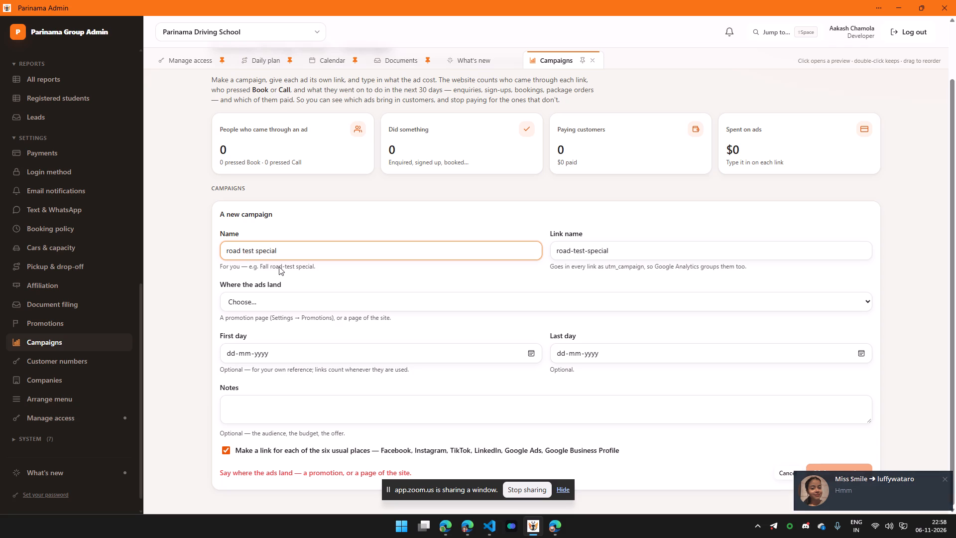
# Set the campaign's ads to land on the Packages (/packages) page.
pyautogui.click(286, 297)
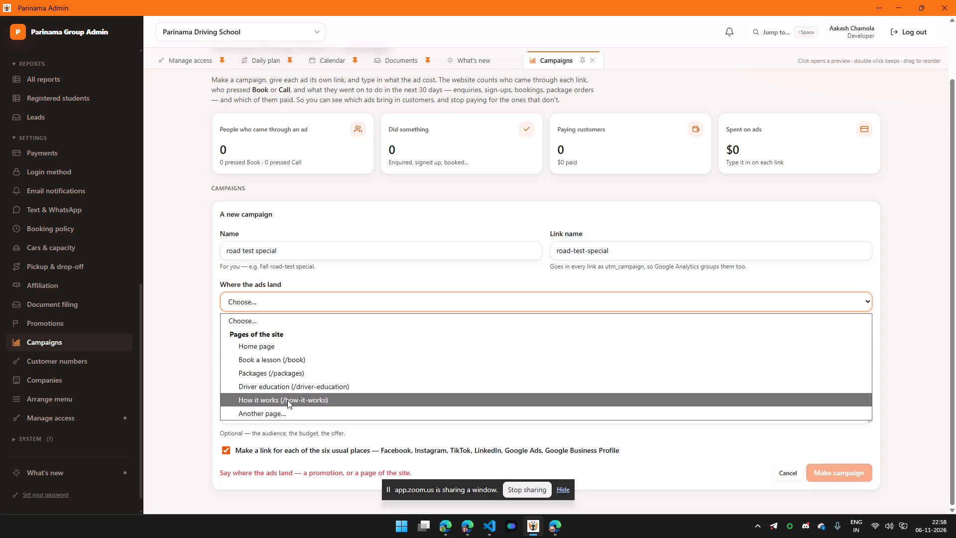
pyautogui.click(285, 377)
# Enter 10-05-0202 as the campaign's first day.
pyautogui.click(231, 354)
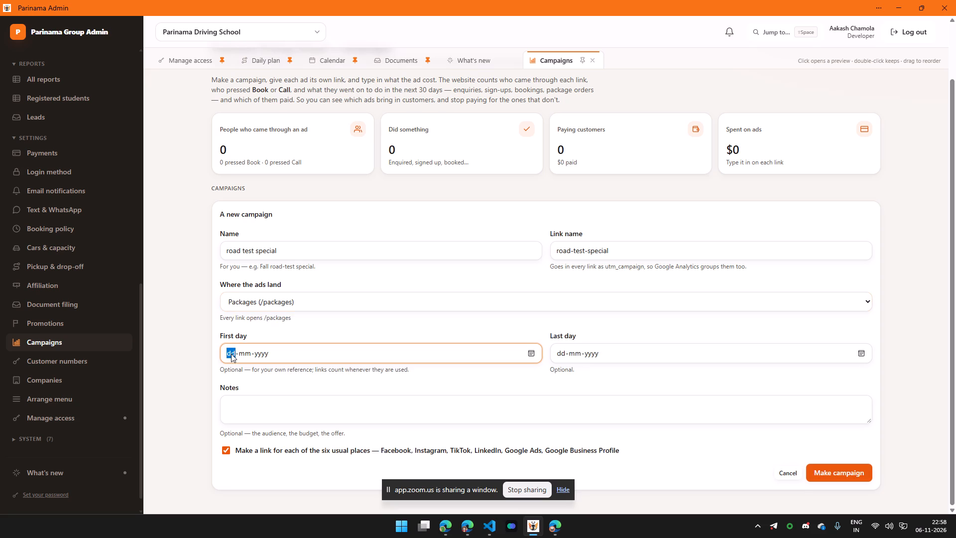
pyautogui.press('1')
pyautogui.press('BackSpace')
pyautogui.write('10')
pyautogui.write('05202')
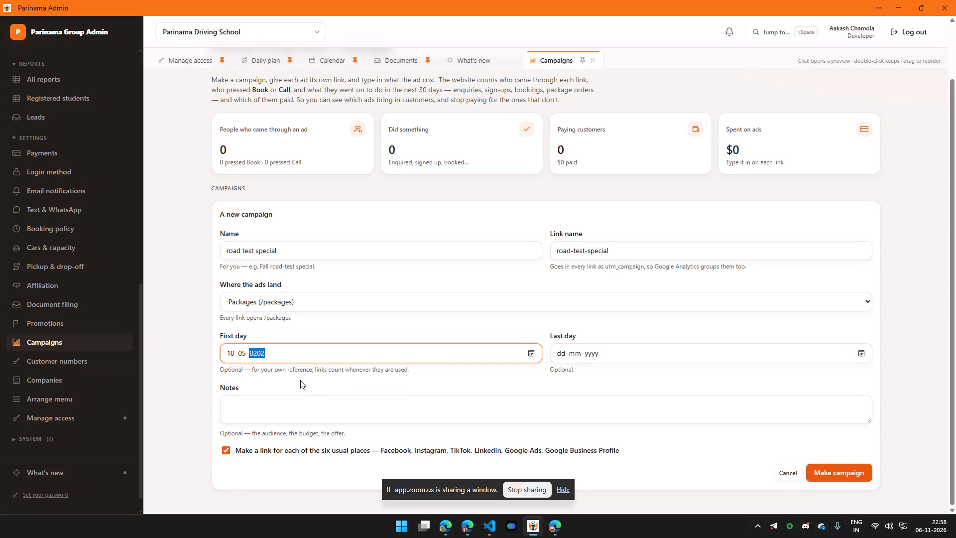
pyautogui.click(558, 359)
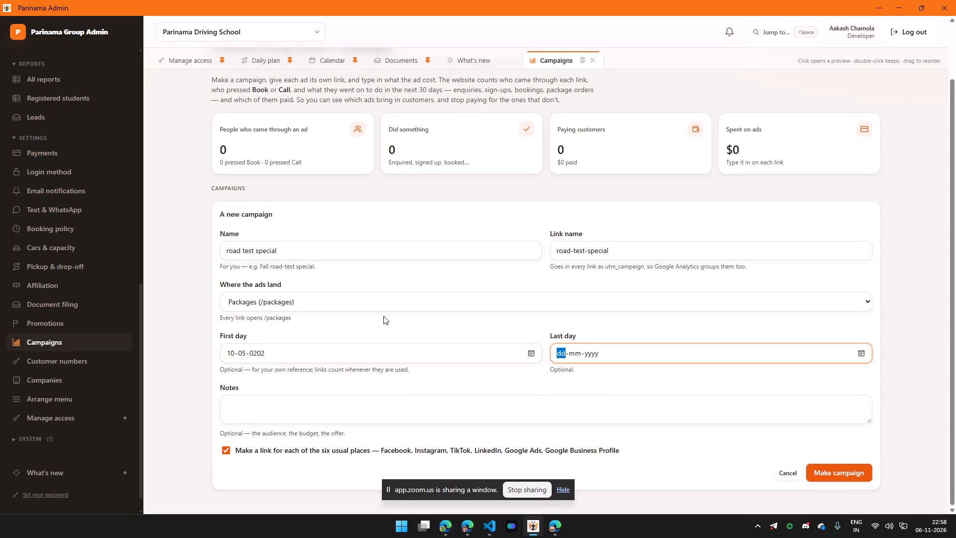
pyautogui.click(517, 342)
pyautogui.click(347, 377)
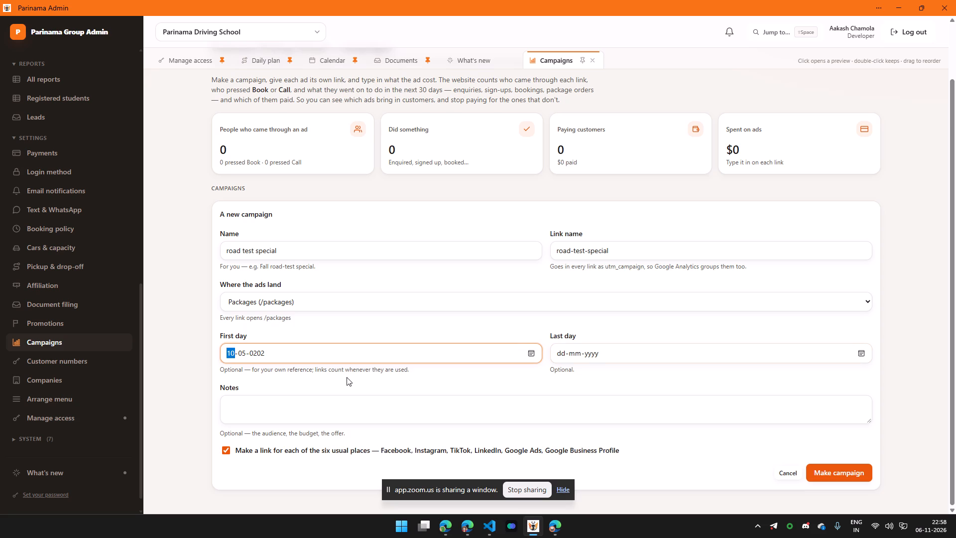
pyautogui.click(564, 354)
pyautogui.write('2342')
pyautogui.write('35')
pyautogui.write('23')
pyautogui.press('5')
# Fill in the campaign notes with "facebook - 50$" and "google ads - 10$" on separate lines.
pyautogui.click(416, 422)
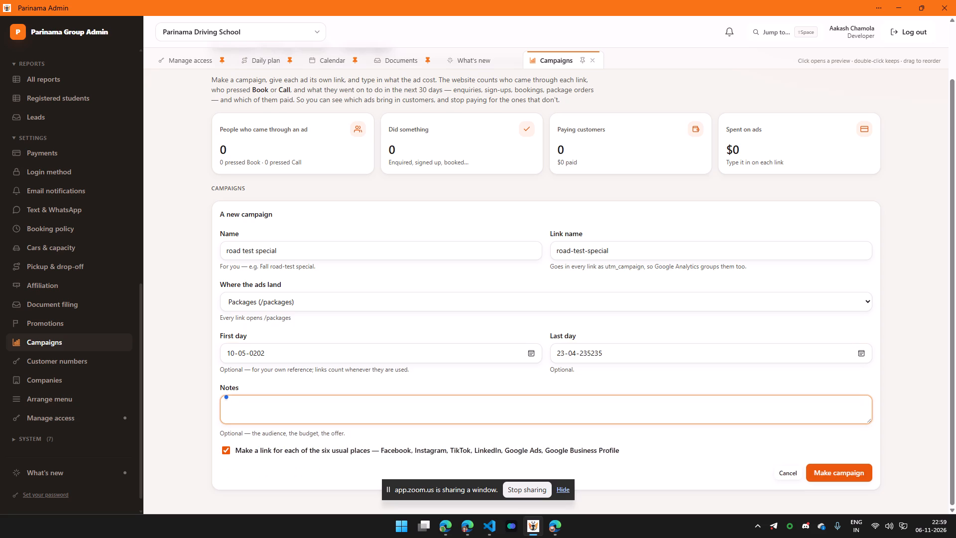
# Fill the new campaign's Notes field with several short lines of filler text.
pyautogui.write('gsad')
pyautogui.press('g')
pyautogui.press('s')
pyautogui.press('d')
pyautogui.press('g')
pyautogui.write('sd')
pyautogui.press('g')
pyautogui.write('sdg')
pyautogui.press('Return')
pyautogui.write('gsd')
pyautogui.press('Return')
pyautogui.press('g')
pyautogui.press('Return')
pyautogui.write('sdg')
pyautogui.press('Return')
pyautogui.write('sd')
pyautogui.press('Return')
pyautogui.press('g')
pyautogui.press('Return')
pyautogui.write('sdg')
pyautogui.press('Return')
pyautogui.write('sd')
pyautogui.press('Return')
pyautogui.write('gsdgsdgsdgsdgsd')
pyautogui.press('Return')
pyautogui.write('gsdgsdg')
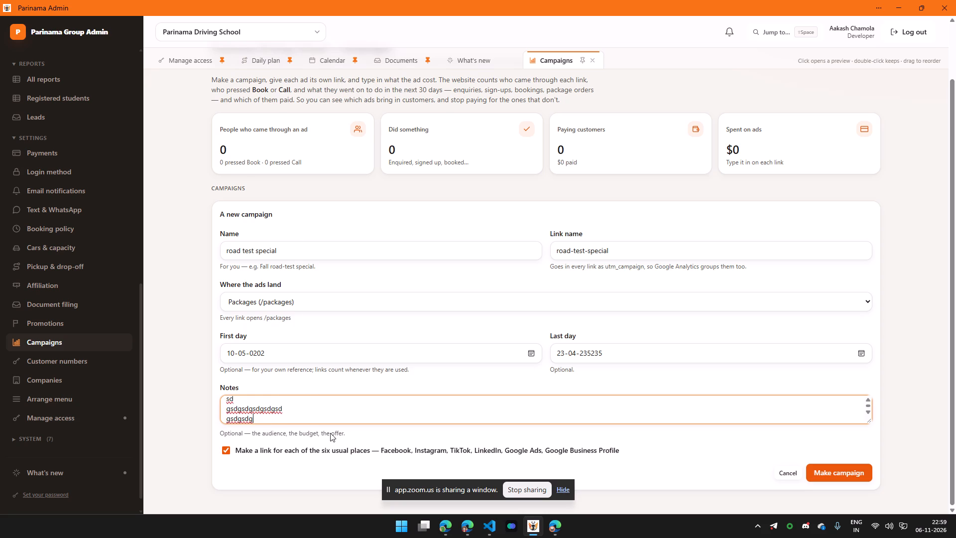
# Enlarge the Notes box downward so that all of its text lines fit.
pyautogui.moveTo(301, 418); pyautogui.dragTo(195, 332)
pyautogui.hotkey('ctrl', 's')
pyautogui.hotkey('ctrl', 'a')
pyautogui.click(870, 420)
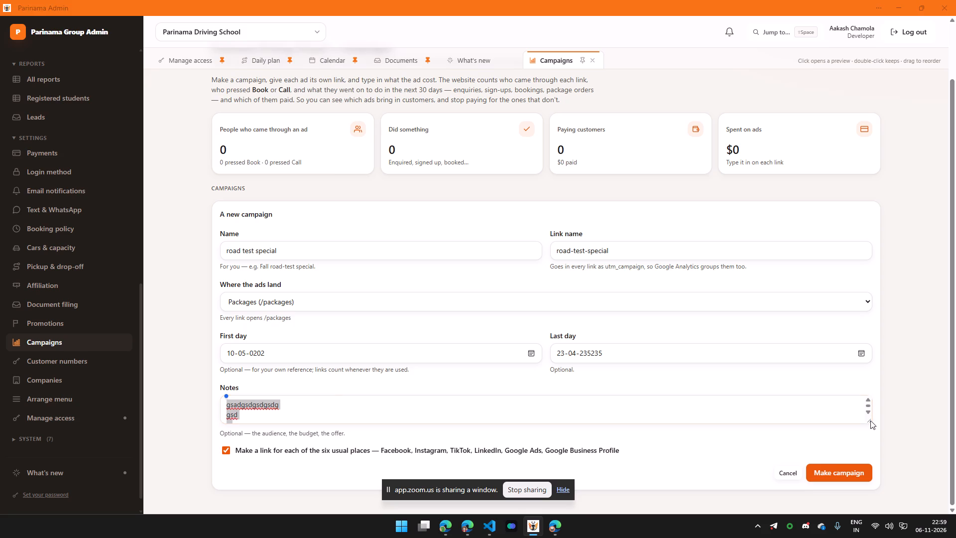
pyautogui.click(306, 224)
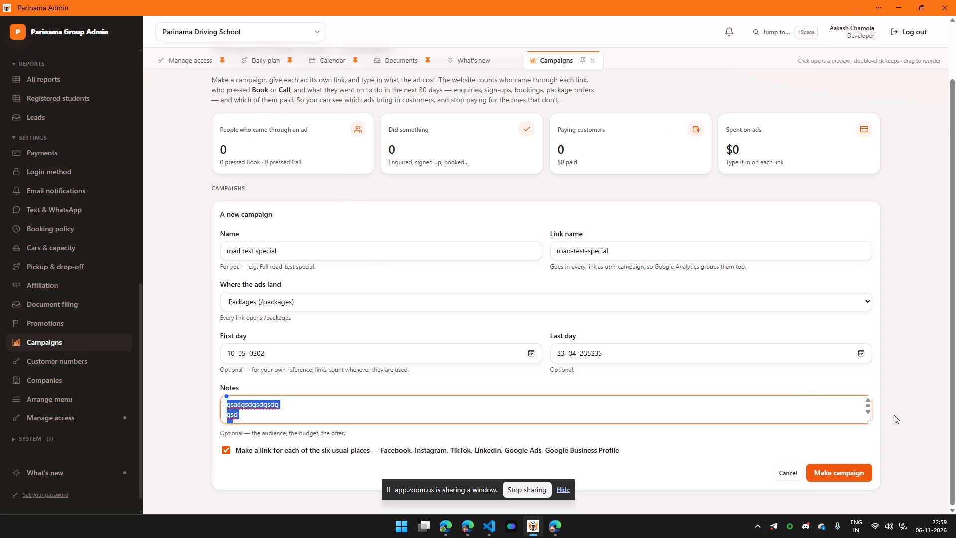
pyautogui.moveTo(871, 422); pyautogui.dragTo(882, 519)
# Replace all the filler text in the campaign notes with "facebook - 50$".
pyautogui.scroll(-2, 615, 410)
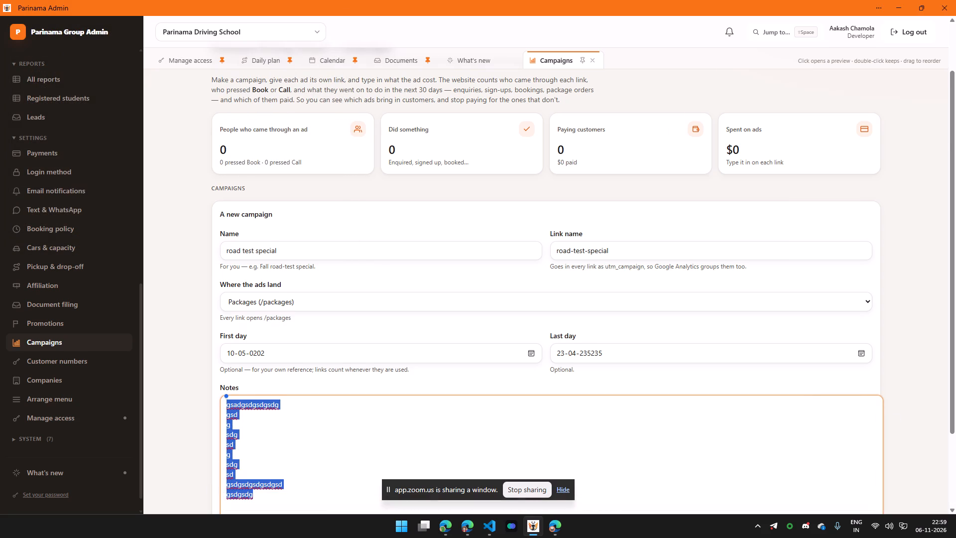
pyautogui.scroll(-3, 615, 410)
pyautogui.click(421, 391)
pyautogui.moveTo(351, 401); pyautogui.dragTo(219, 276)
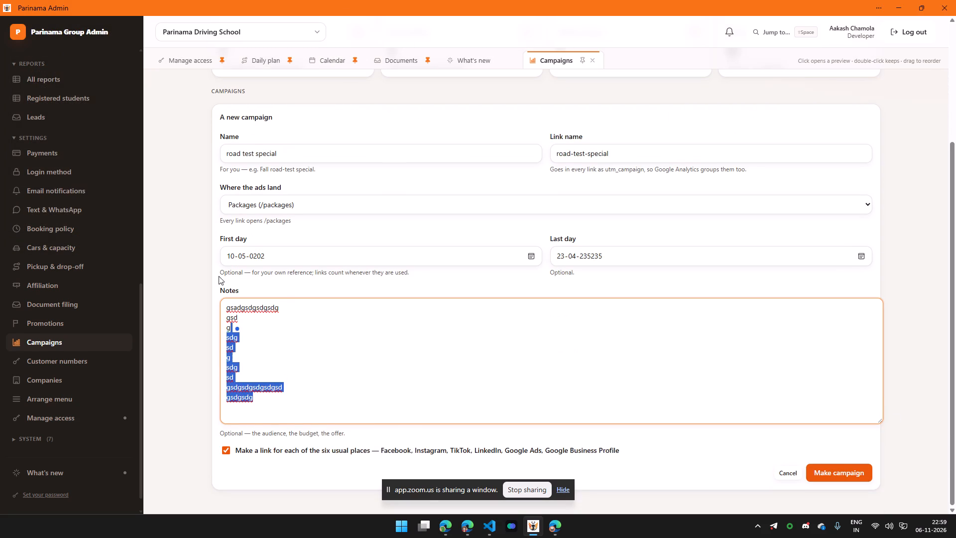
pyautogui.moveTo(219, 276); pyautogui.dragTo(214, 273)
pyautogui.press('BackSpace')
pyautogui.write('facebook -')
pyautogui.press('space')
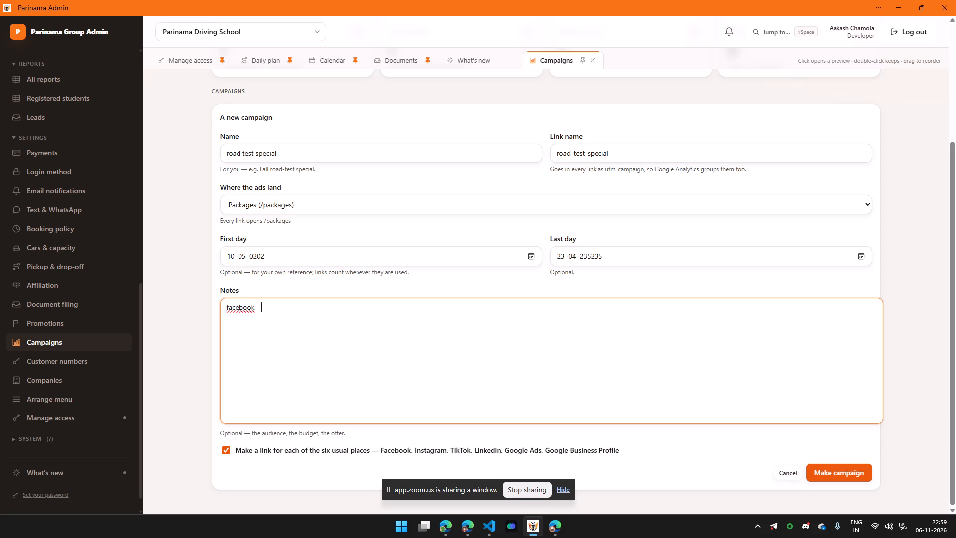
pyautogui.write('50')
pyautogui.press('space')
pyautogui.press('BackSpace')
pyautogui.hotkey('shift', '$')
# Add "google ads - 10$" as a second line in the campaign notes.
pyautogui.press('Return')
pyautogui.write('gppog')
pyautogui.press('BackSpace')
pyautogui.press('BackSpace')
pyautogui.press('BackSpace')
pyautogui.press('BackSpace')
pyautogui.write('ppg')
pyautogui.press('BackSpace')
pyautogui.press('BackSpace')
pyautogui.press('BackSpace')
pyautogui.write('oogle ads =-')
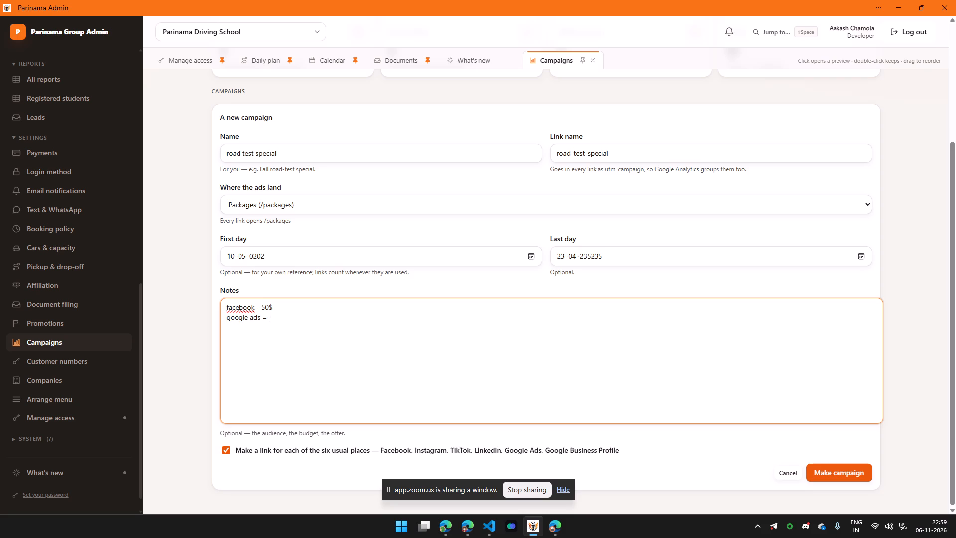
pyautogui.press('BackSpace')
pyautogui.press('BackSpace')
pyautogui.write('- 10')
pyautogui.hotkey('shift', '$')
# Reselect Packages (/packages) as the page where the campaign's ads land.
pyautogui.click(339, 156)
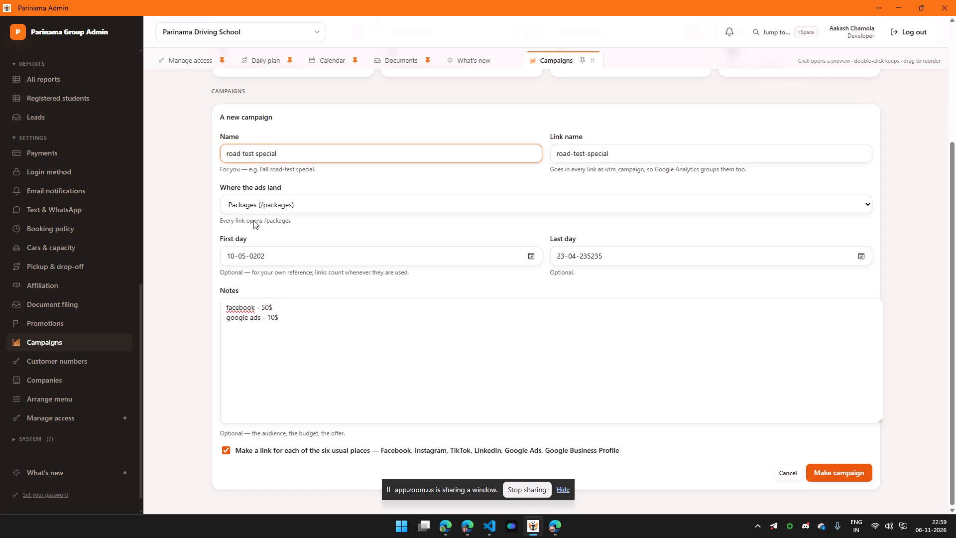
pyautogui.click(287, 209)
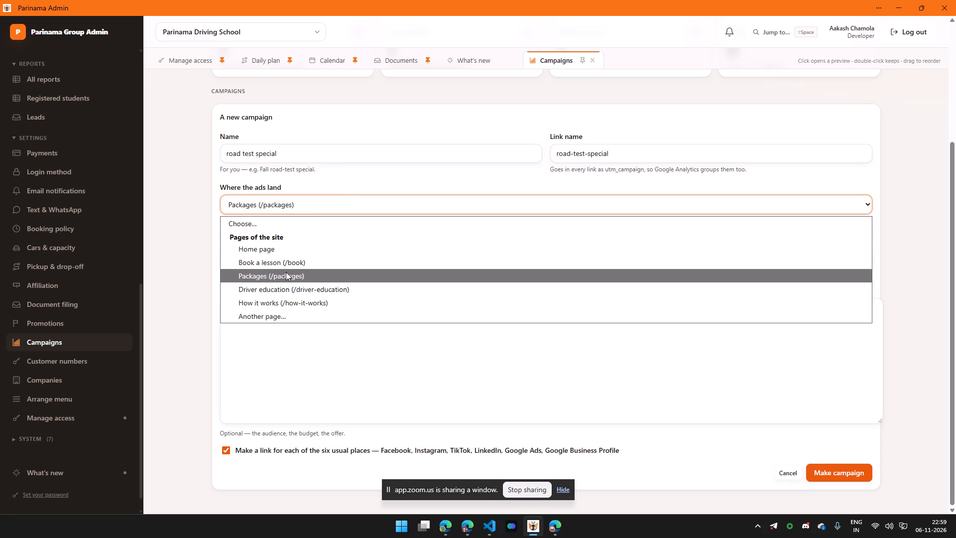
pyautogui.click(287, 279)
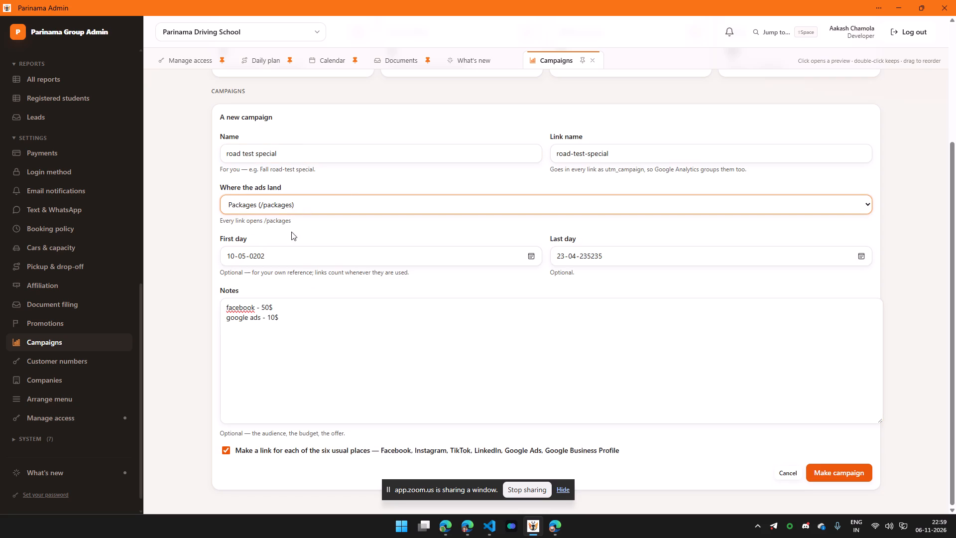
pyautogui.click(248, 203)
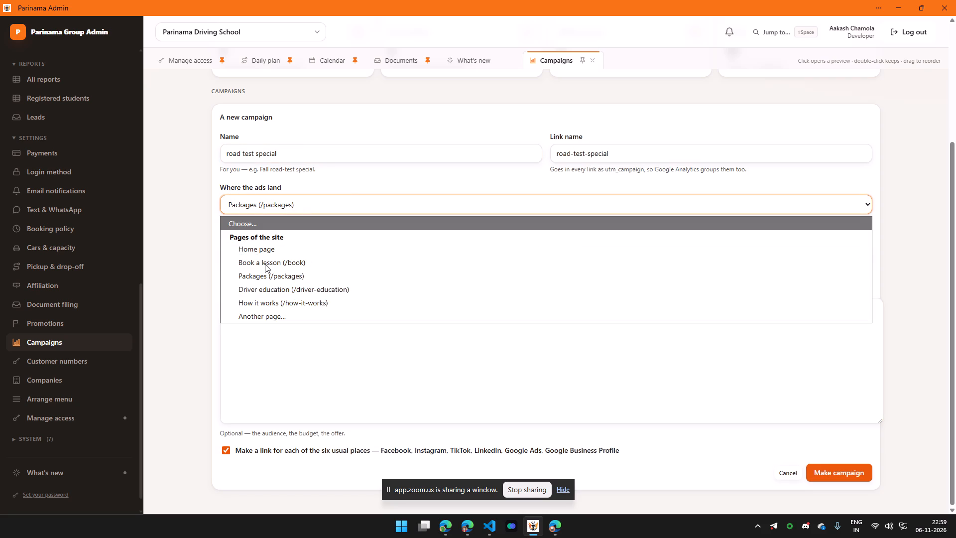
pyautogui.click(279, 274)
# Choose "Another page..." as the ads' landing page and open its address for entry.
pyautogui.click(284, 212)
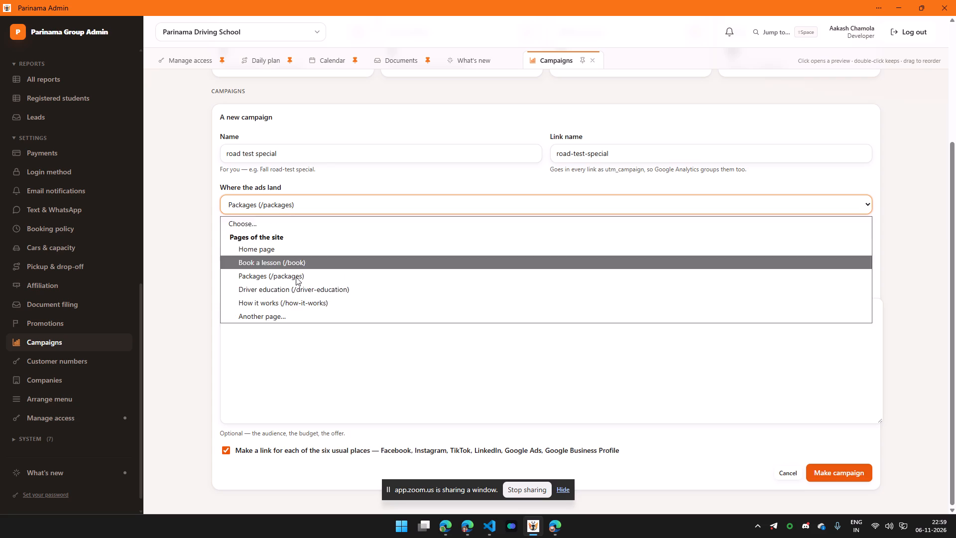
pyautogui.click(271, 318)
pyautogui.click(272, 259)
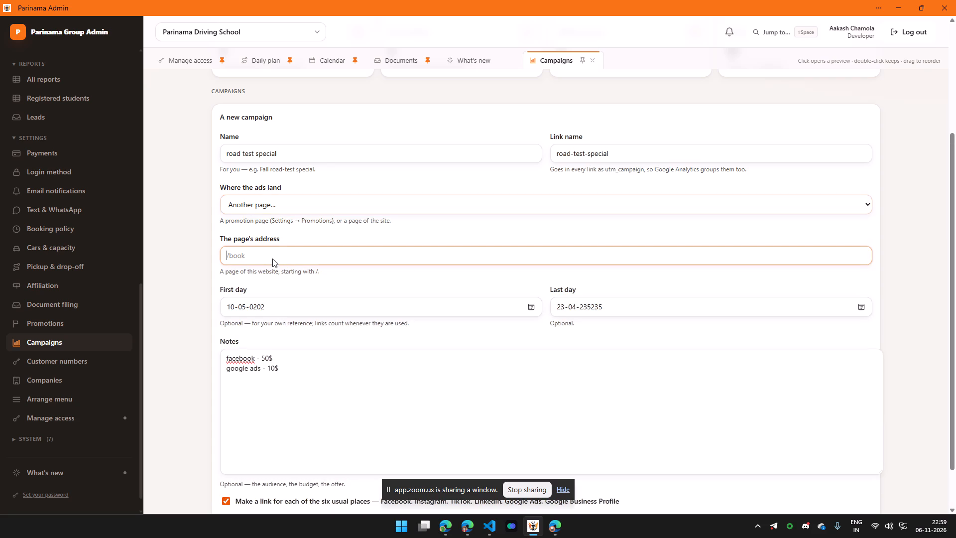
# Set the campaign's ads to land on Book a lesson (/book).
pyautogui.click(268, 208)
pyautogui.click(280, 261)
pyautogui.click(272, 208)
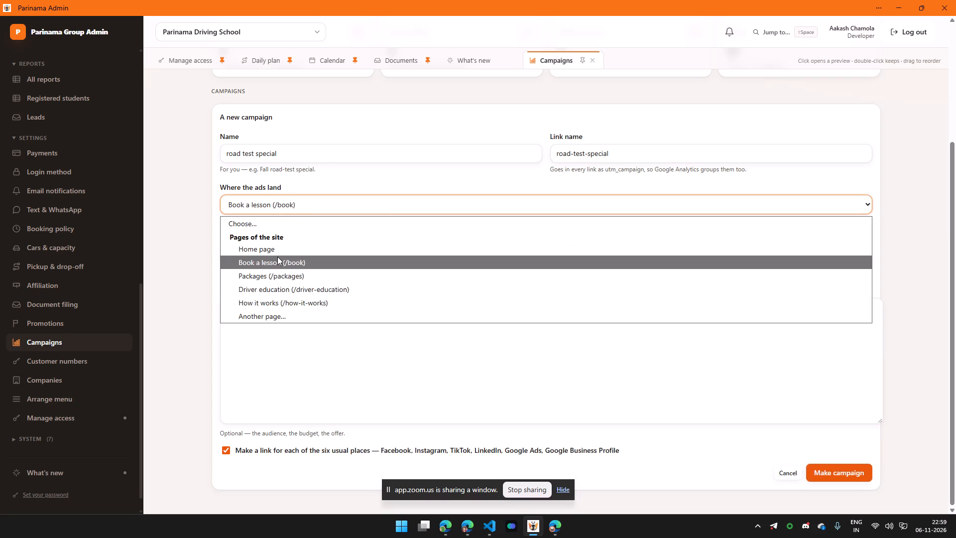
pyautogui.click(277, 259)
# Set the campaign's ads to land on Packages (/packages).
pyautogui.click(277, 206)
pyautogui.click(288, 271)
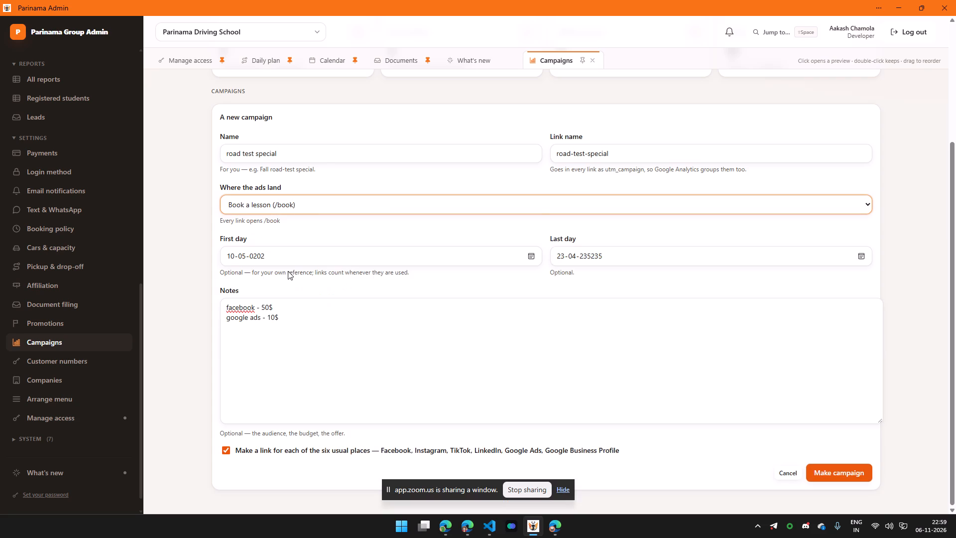
# Set the ads' landing page to "Another page..." and open the page's address for entry.
pyautogui.click(272, 208)
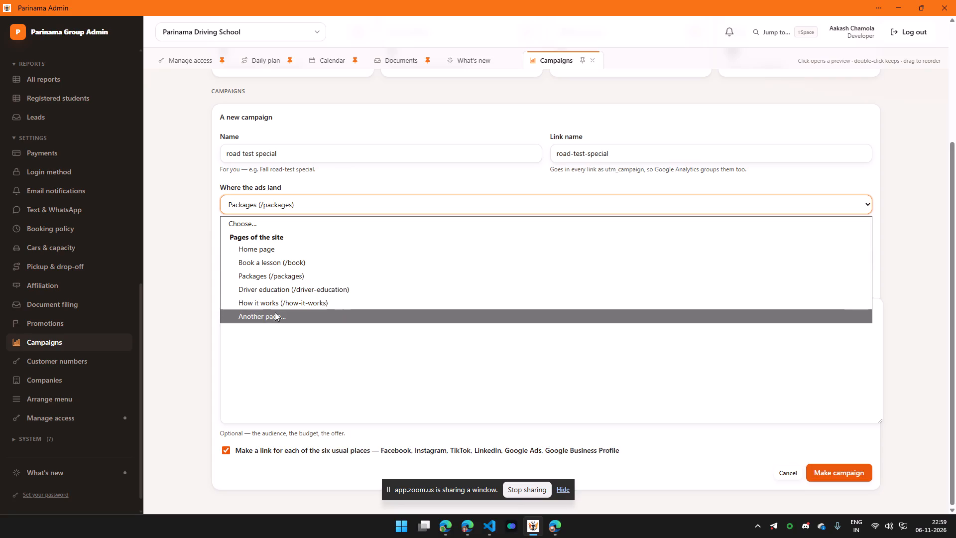
pyautogui.click(275, 312)
pyautogui.click(256, 254)
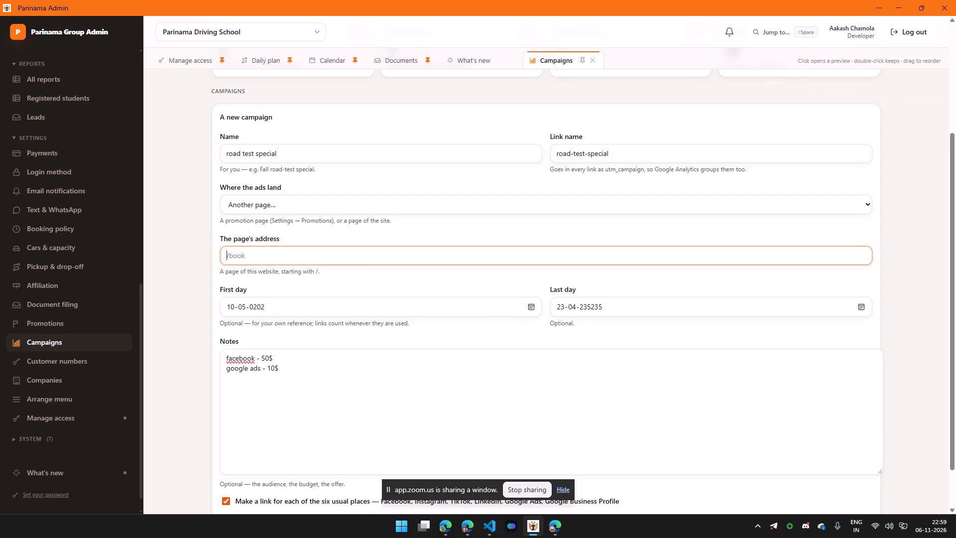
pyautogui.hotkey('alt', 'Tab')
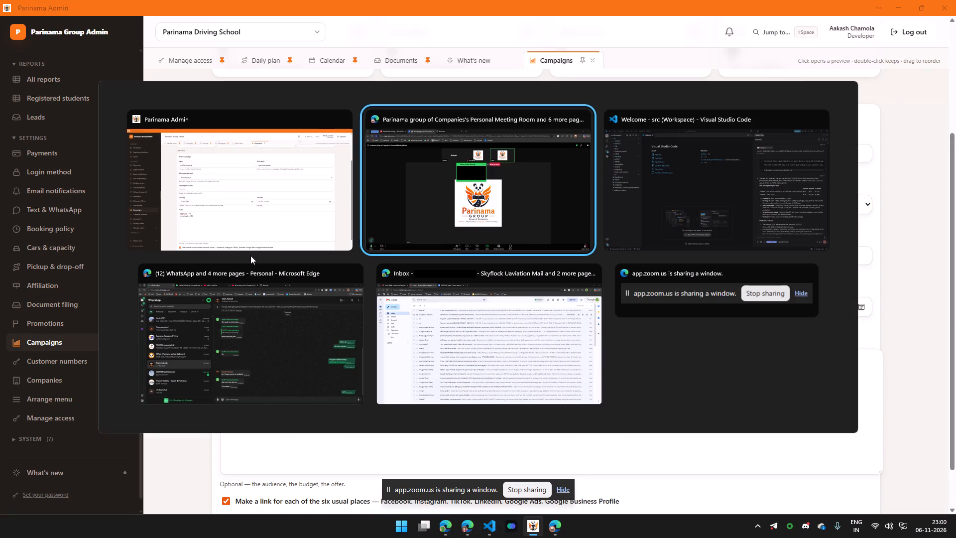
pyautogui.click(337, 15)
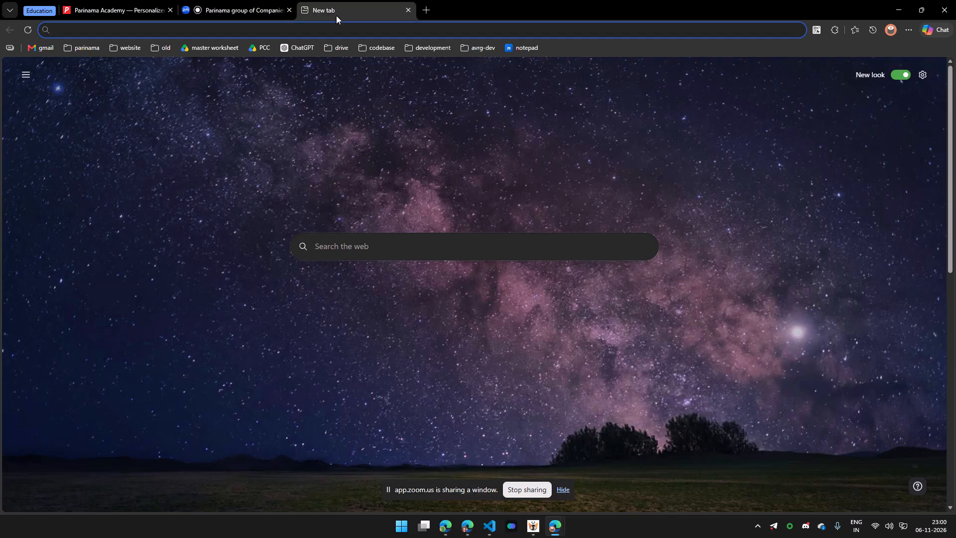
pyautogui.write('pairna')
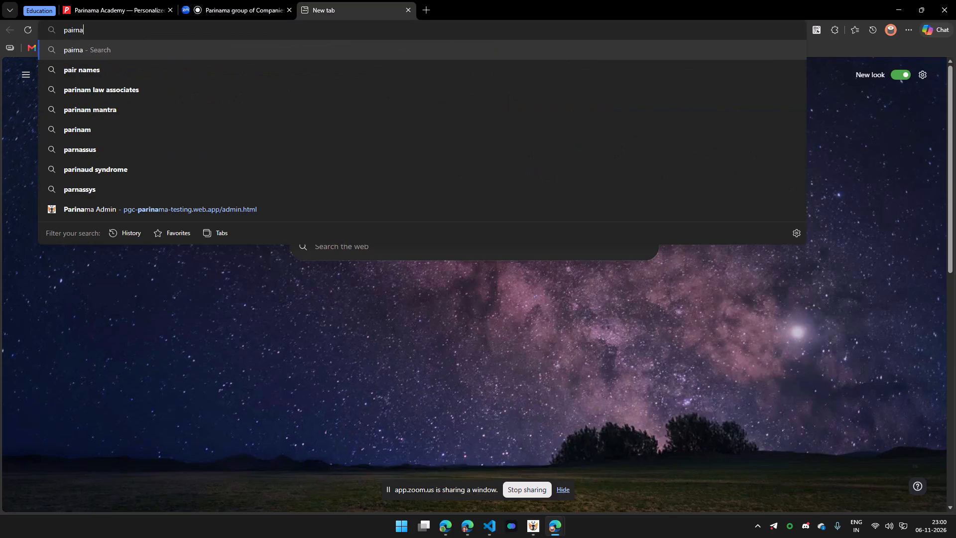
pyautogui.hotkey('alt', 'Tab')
# Open the choice of pages where the campaign's ads land.
pyautogui.click(298, 200)
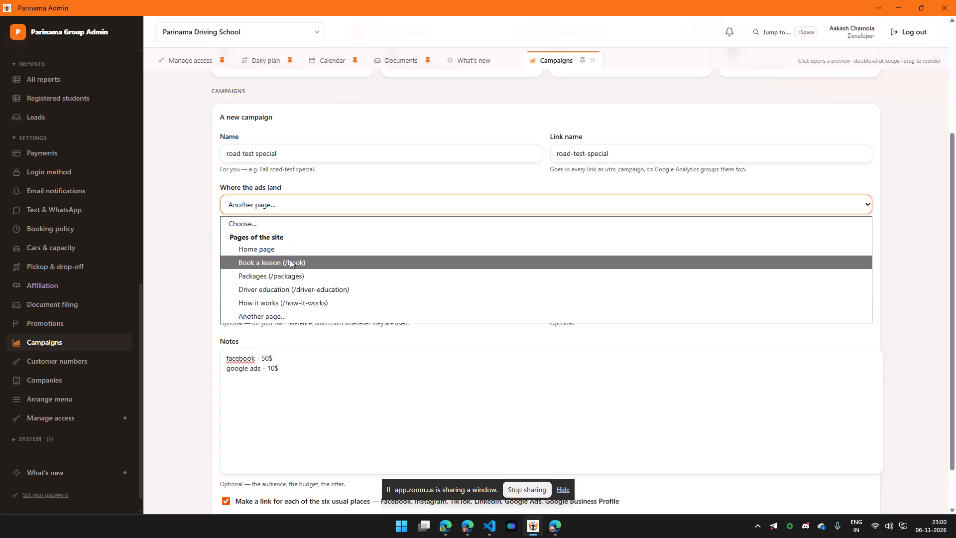
# Set the campaign's ads to land on the Packages (/packages) page instead of another page.
pyautogui.click(293, 271)
pyautogui.click(356, 288)
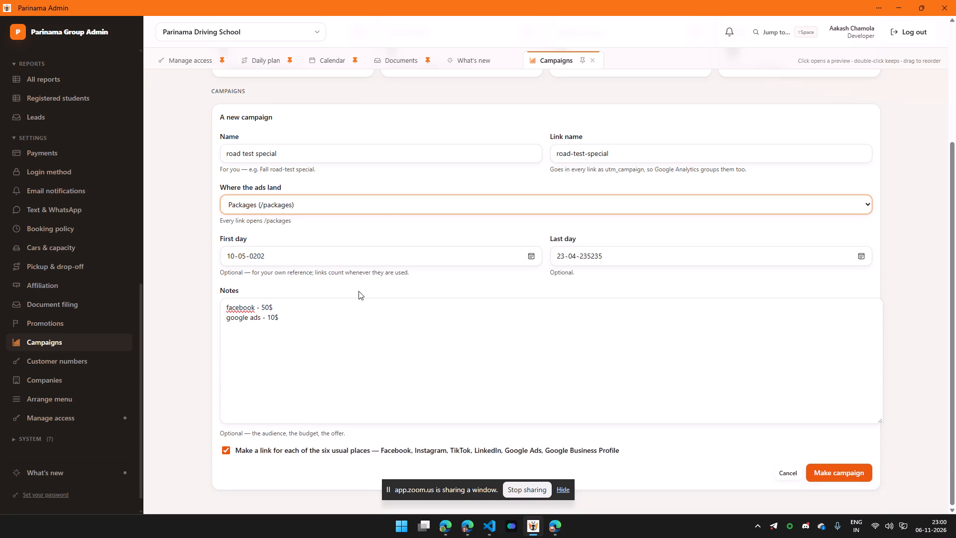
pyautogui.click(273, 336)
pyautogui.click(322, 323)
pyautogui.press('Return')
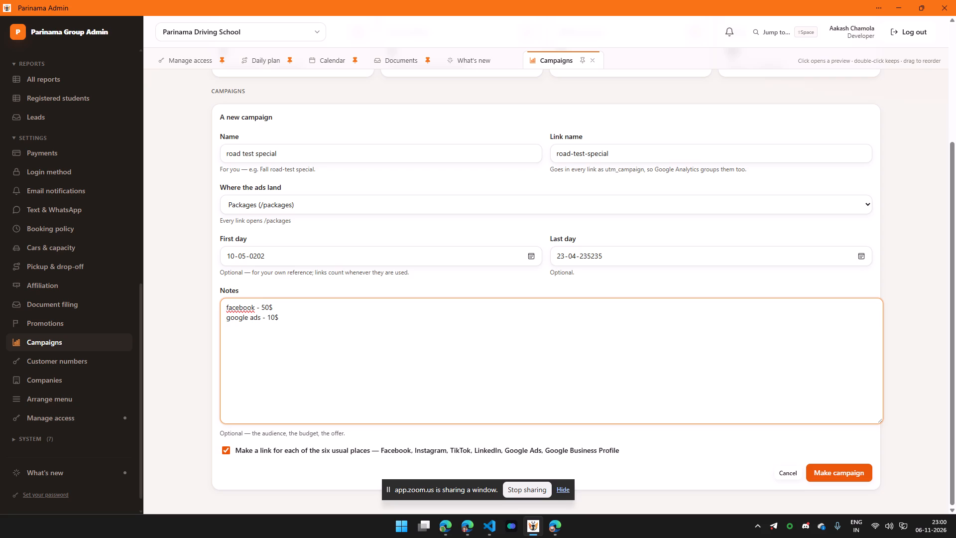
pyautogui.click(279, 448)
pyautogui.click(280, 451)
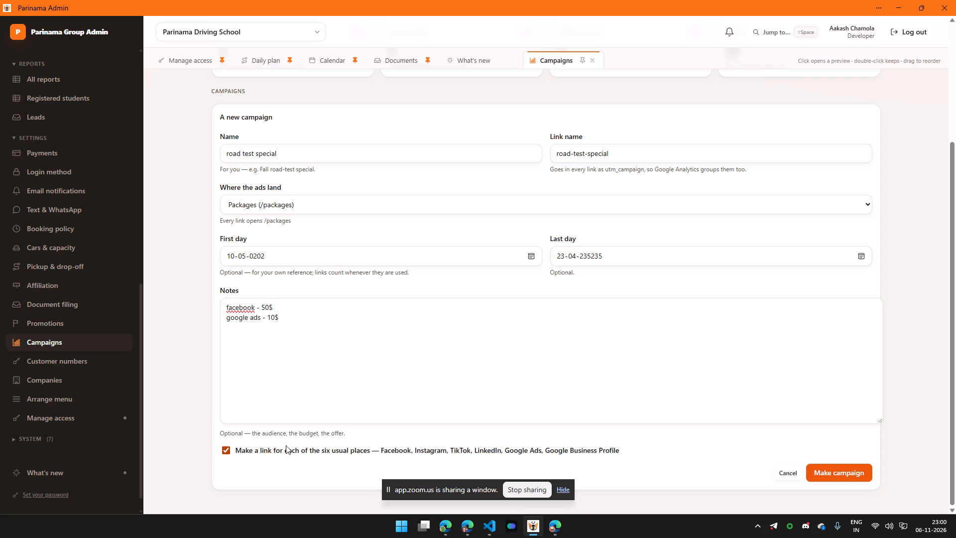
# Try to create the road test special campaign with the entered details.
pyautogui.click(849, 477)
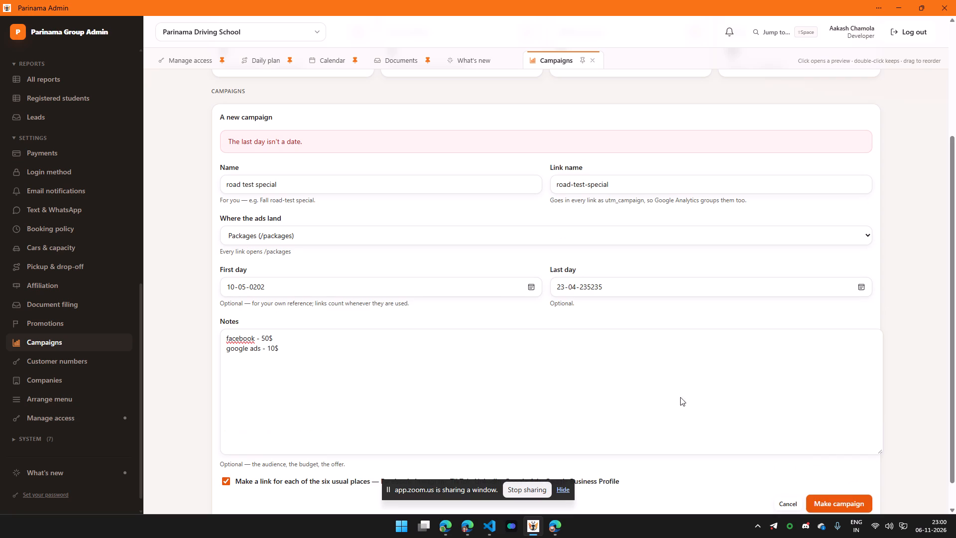
# Change the year of the campaign's last day so the date reads 23-04-2027.
pyautogui.click(483, 337)
pyautogui.click(597, 285)
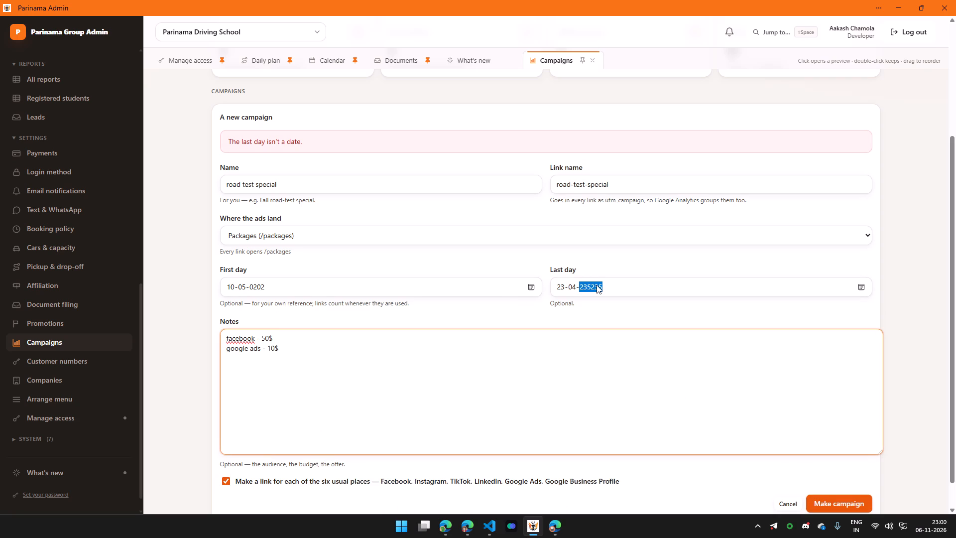
pyautogui.write('202')
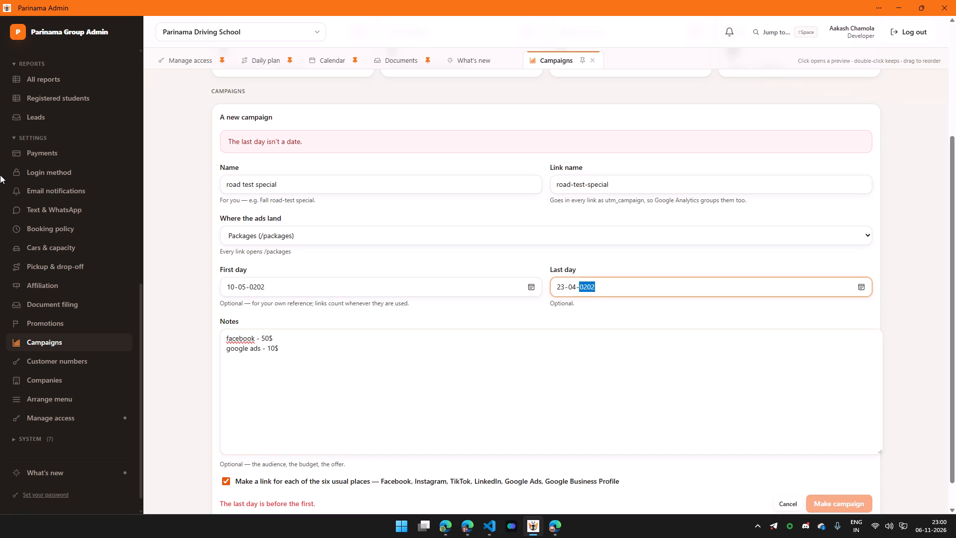
pyautogui.press('6')
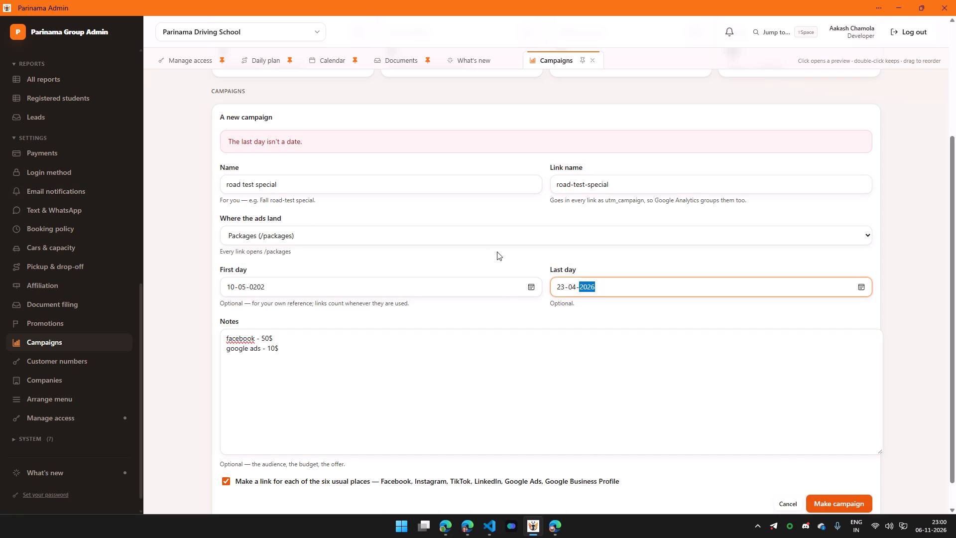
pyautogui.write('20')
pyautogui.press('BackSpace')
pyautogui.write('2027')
# Open the year of the campaign's first day for editing.
pyautogui.click(259, 288)
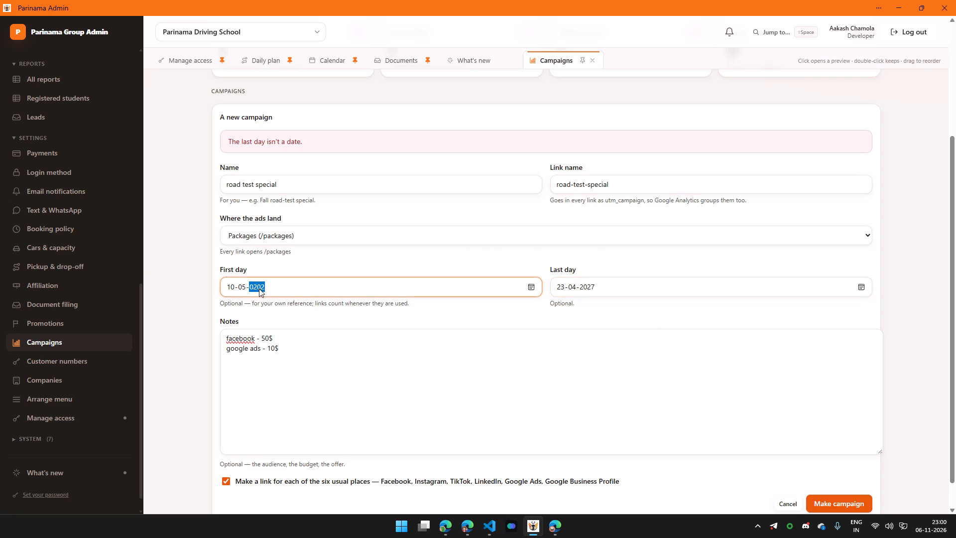
# Set the first day's year to 2003 and create the road test special campaign with its links.
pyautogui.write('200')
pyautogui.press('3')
pyautogui.click(831, 505)
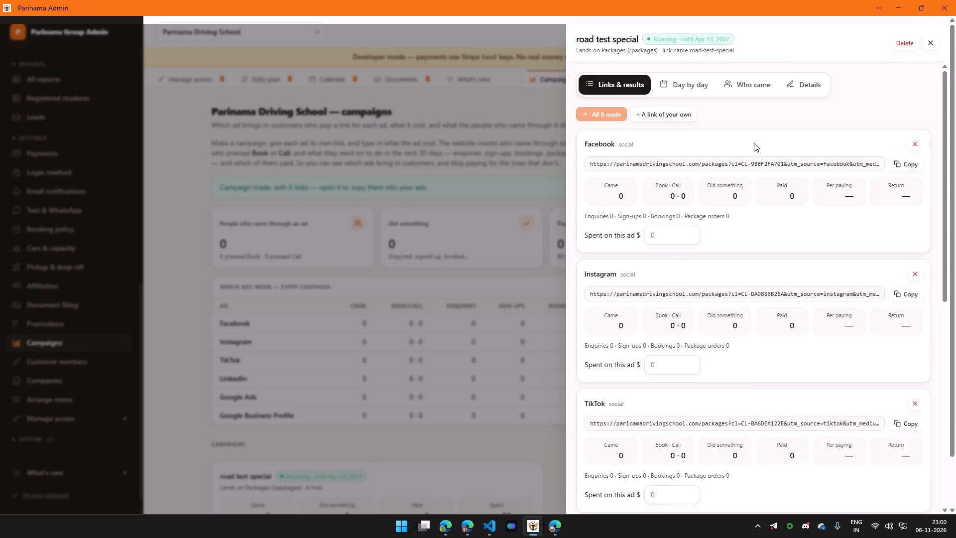
# Record 30 dollars as the amount spent on the Facebook ad of the road test special campaign.
pyautogui.tripleClick(871, 160)
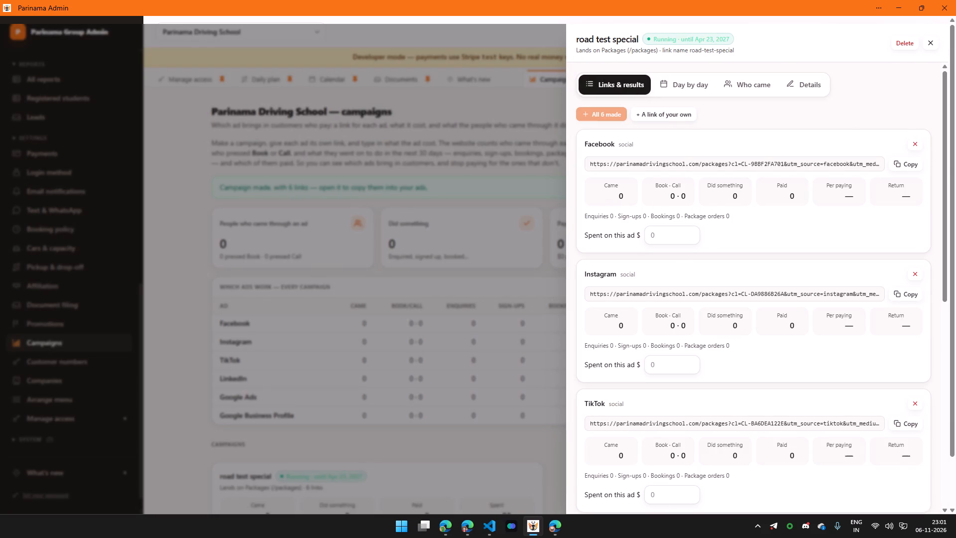
pyautogui.click(871, 160)
pyautogui.click(666, 232)
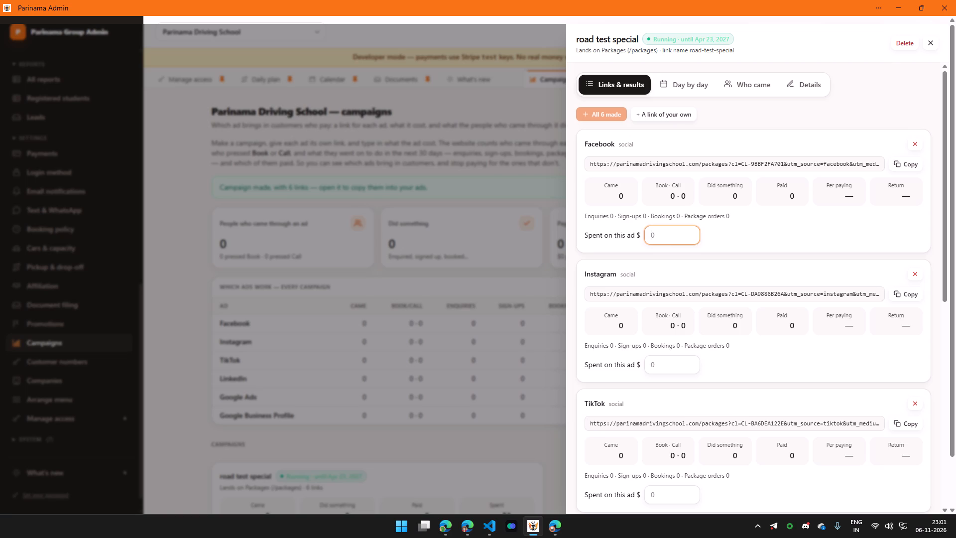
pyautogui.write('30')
pyautogui.click(711, 233)
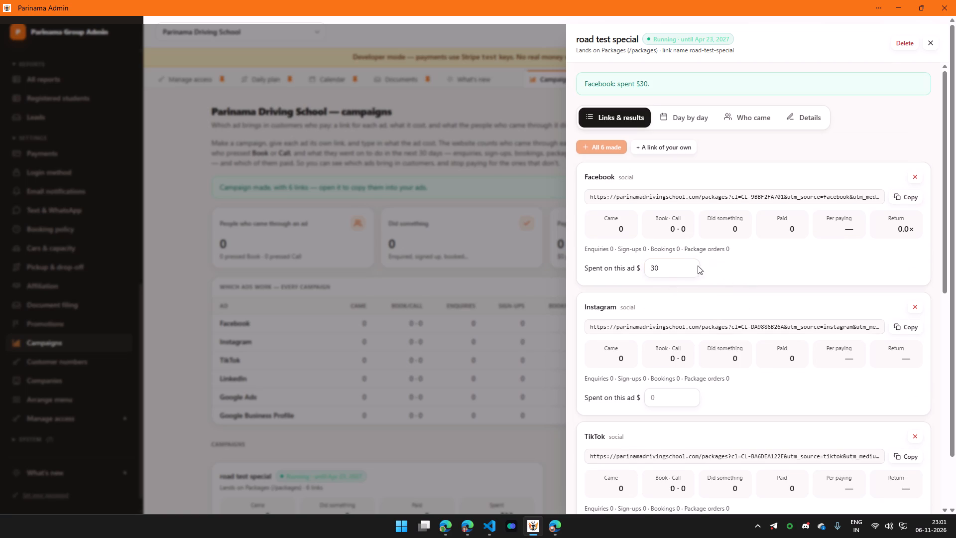
pyautogui.click(671, 267)
# Examine the Instagram ad's tracking link, including its domain, packages path and tracking code, and look over the remaining ad links.
pyautogui.scroll(-2, 666, 387)
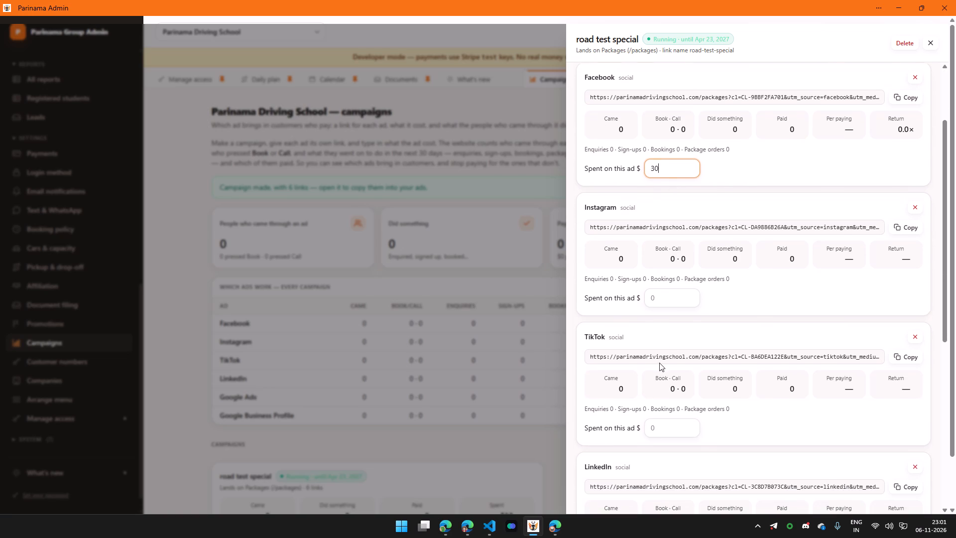
pyautogui.click(675, 304)
pyautogui.moveTo(753, 224); pyautogui.dragTo(896, 230)
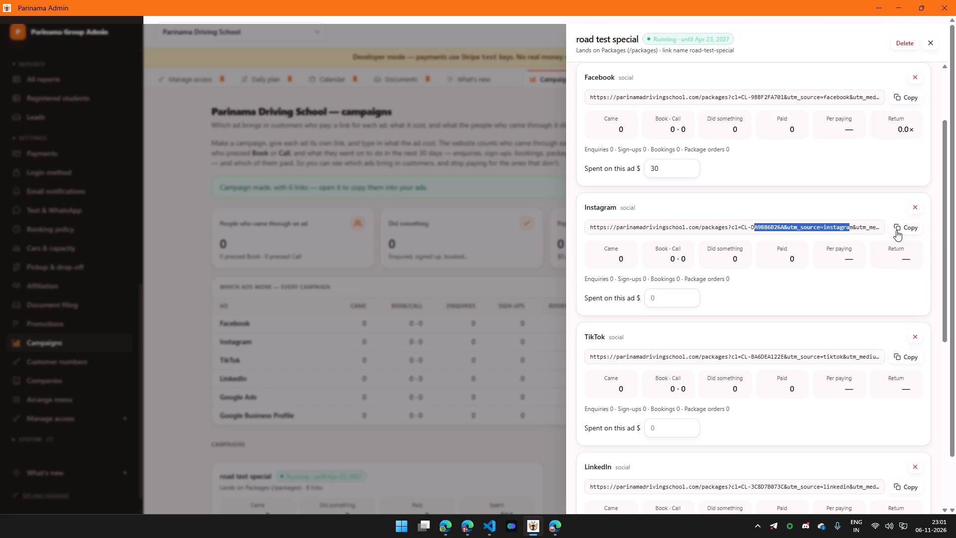
pyautogui.moveTo(896, 230); pyautogui.dragTo(836, 229)
pyautogui.tripleClick(836, 229)
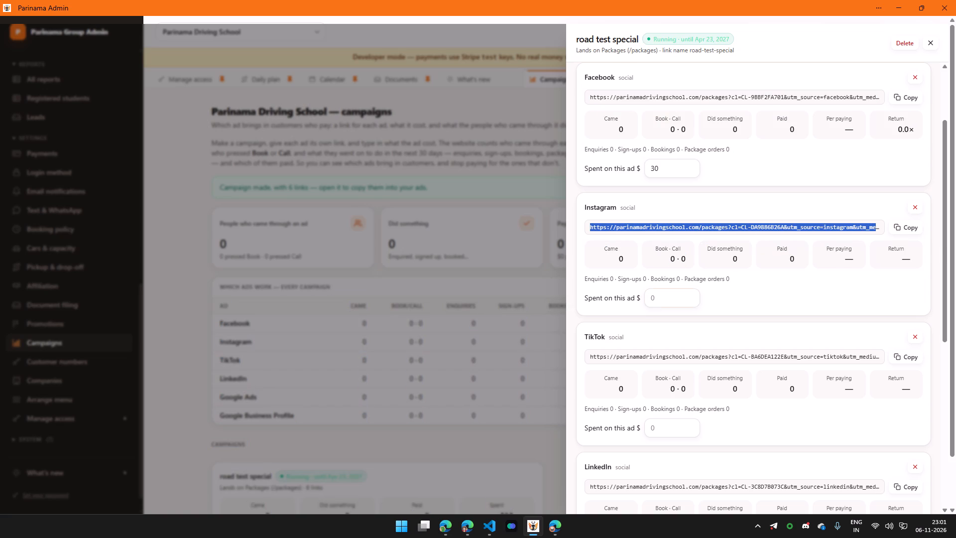
pyautogui.doubleClick(655, 228)
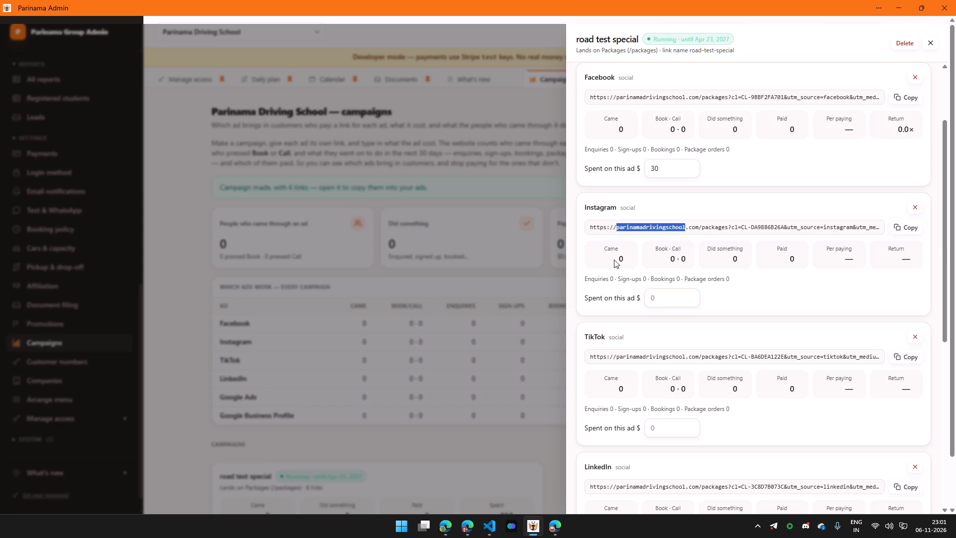
pyautogui.moveTo(614, 259); pyautogui.dragTo(628, 260)
pyautogui.doubleClick(668, 248)
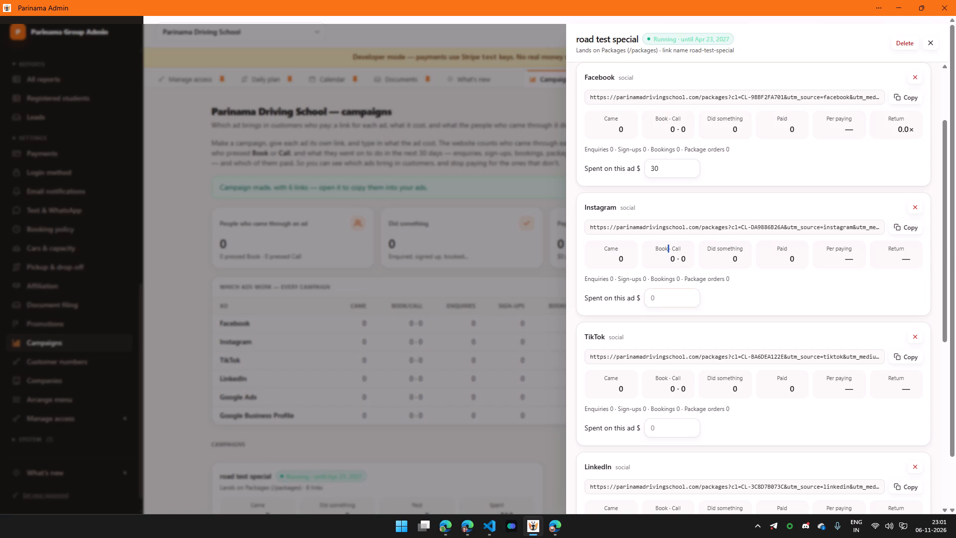
pyautogui.click(665, 248)
pyautogui.click(661, 230)
pyautogui.tripleClick(669, 226)
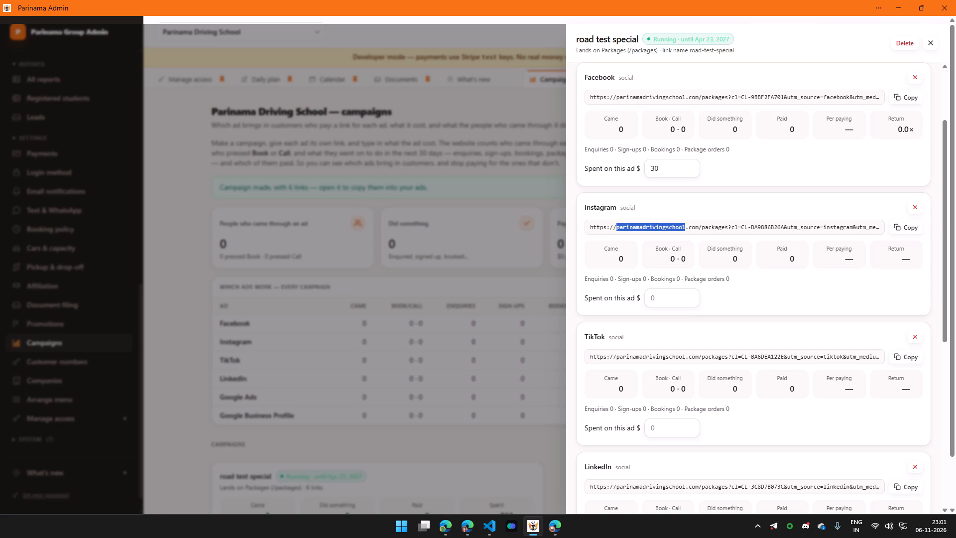
pyautogui.click(666, 260)
pyautogui.doubleClick(705, 218)
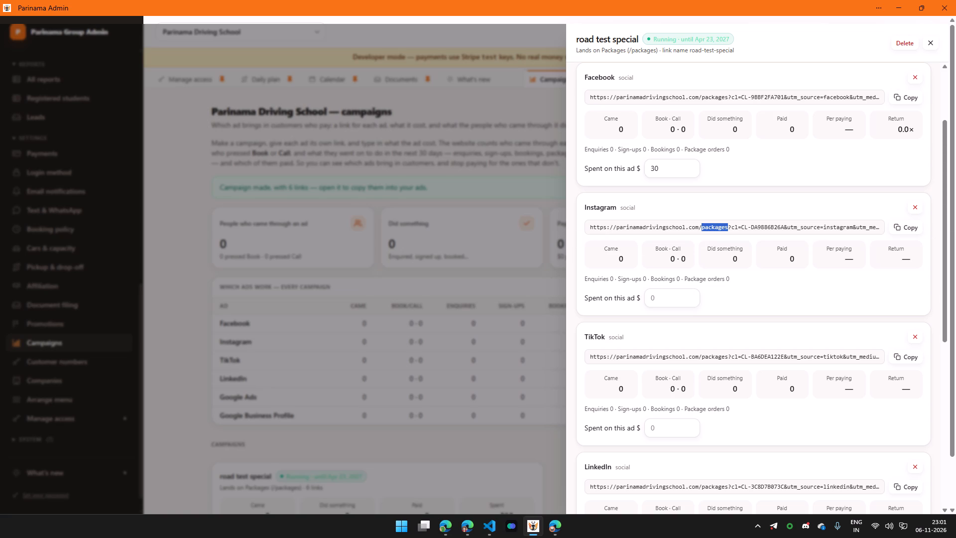
pyautogui.moveTo(672, 257); pyautogui.dragTo(666, 257)
pyautogui.click(753, 243)
pyautogui.click(764, 226)
pyautogui.moveTo(740, 261); pyautogui.dragTo(719, 259)
pyautogui.click(772, 230)
pyautogui.moveTo(792, 260); pyautogui.dragTo(738, 251)
pyautogui.click(773, 228)
pyautogui.scroll(-20, 666, 324)
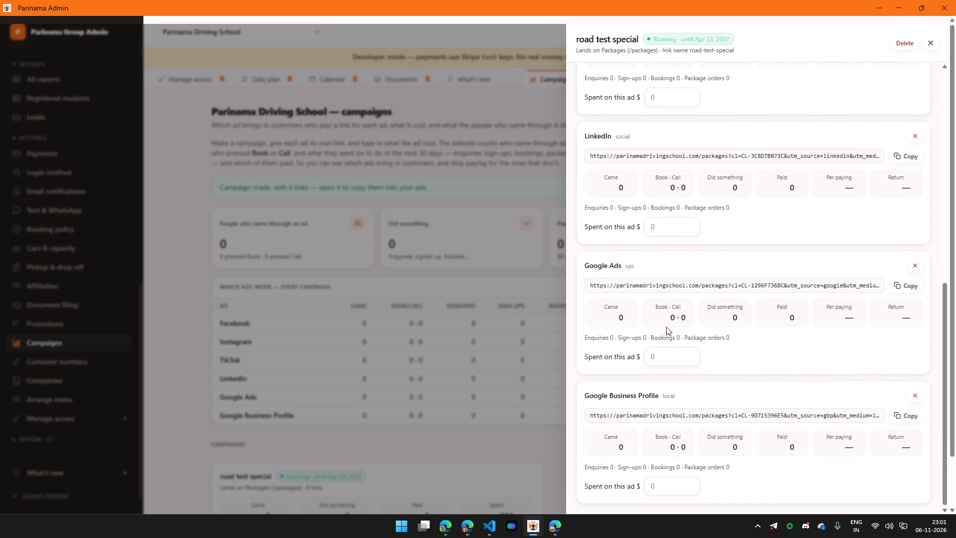
pyautogui.scroll(12, 662, 347)
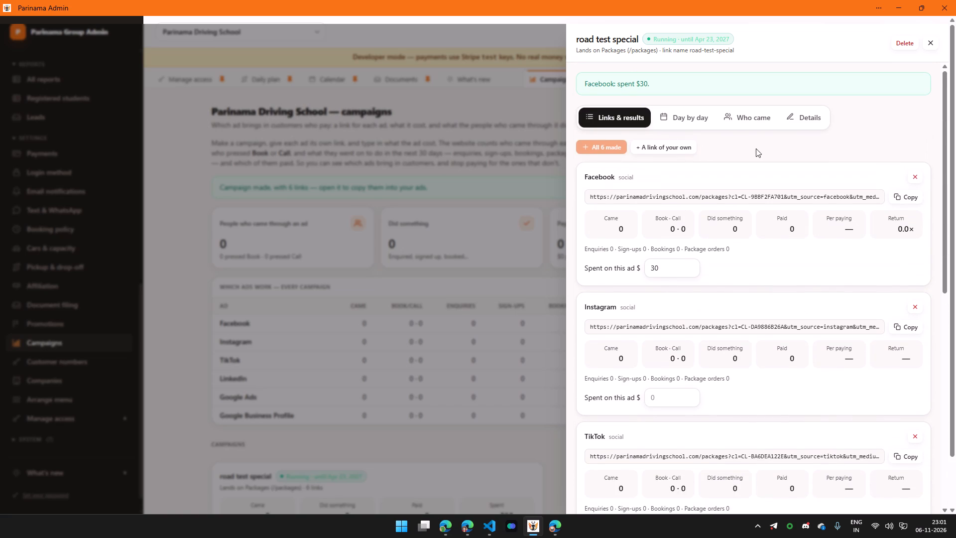
# Review the campaign's Day by day, Who came, Details and Links & results views, and close the campaign.
pyautogui.click(682, 123)
pyautogui.click(748, 111)
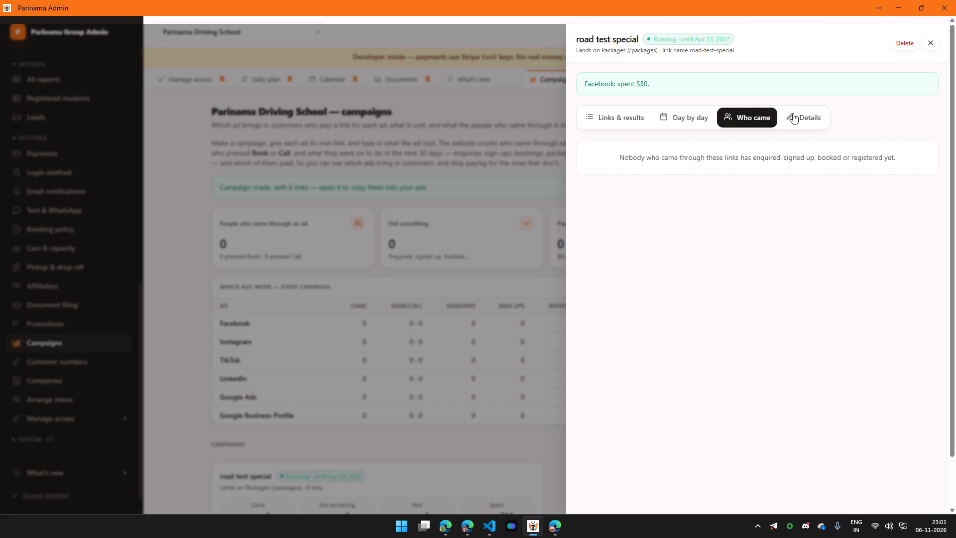
pyautogui.click(795, 114)
pyautogui.click(633, 117)
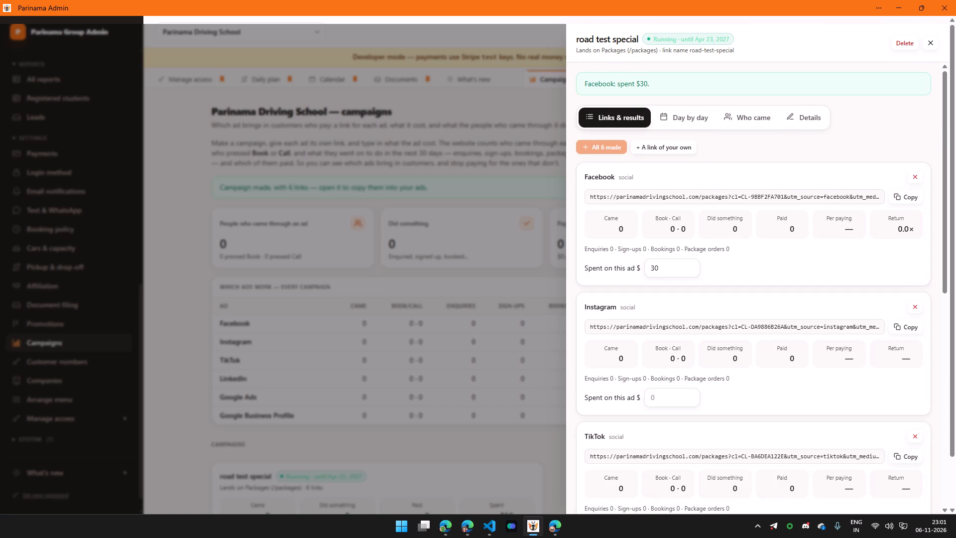
pyautogui.scroll(-16, 646, 269)
pyautogui.scroll(-5, 646, 268)
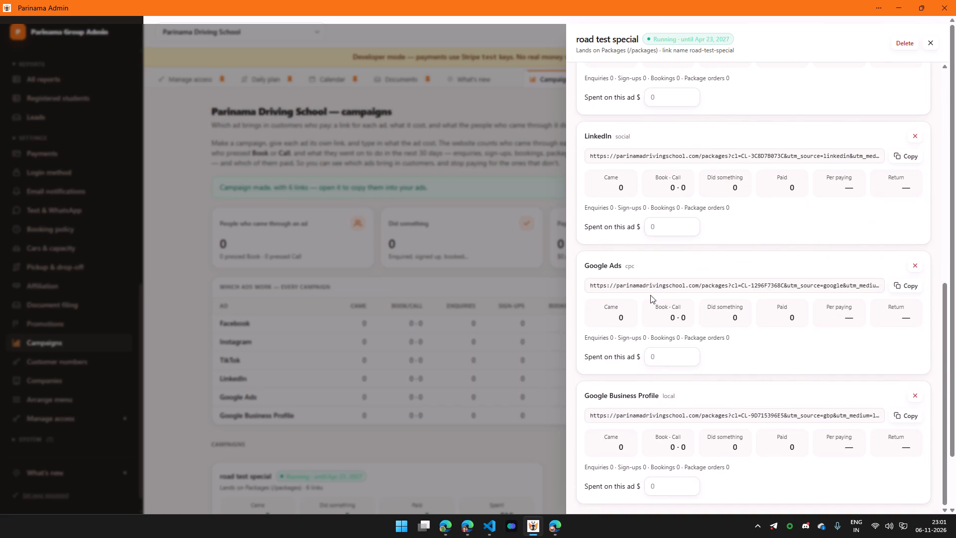
pyautogui.scroll(-4, 704, 359)
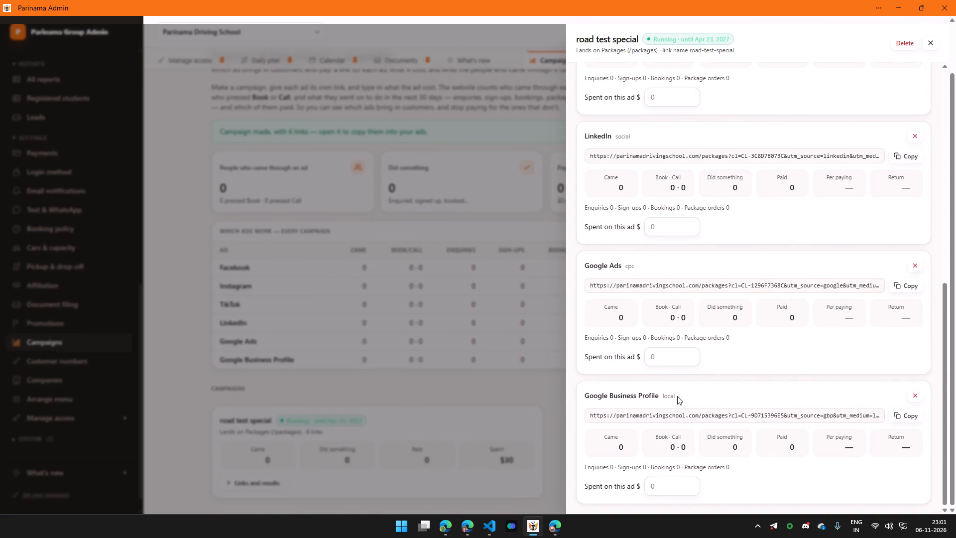
pyautogui.scroll(-3, 491, 416)
pyautogui.click(936, 44)
# Review the table comparing which ads work across every campaign and the campaigns overview.
pyautogui.moveTo(226, 264); pyautogui.dragTo(247, 268)
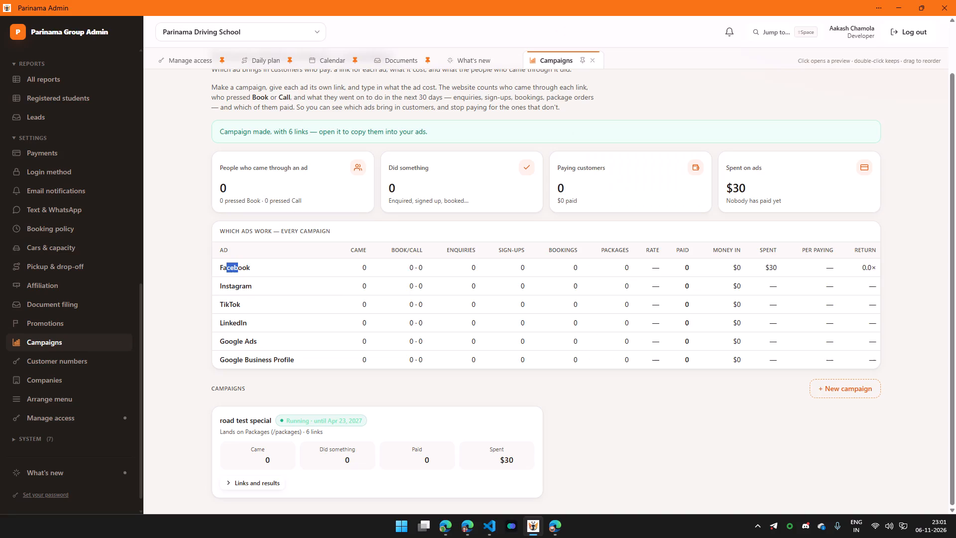
pyautogui.moveTo(247, 268); pyautogui.dragTo(367, 302)
pyautogui.click(387, 325)
pyautogui.scroll(2, 393, 334)
pyautogui.scroll(1, 447, 344)
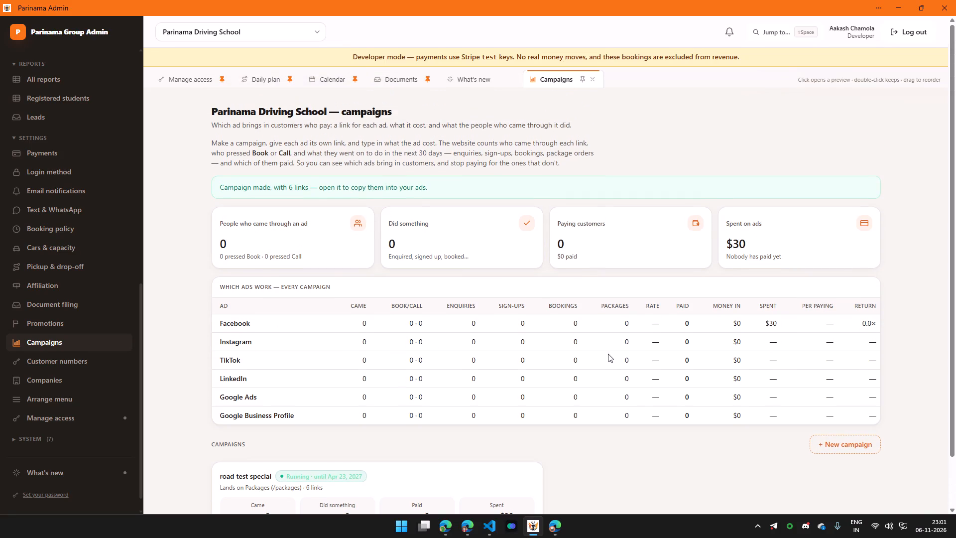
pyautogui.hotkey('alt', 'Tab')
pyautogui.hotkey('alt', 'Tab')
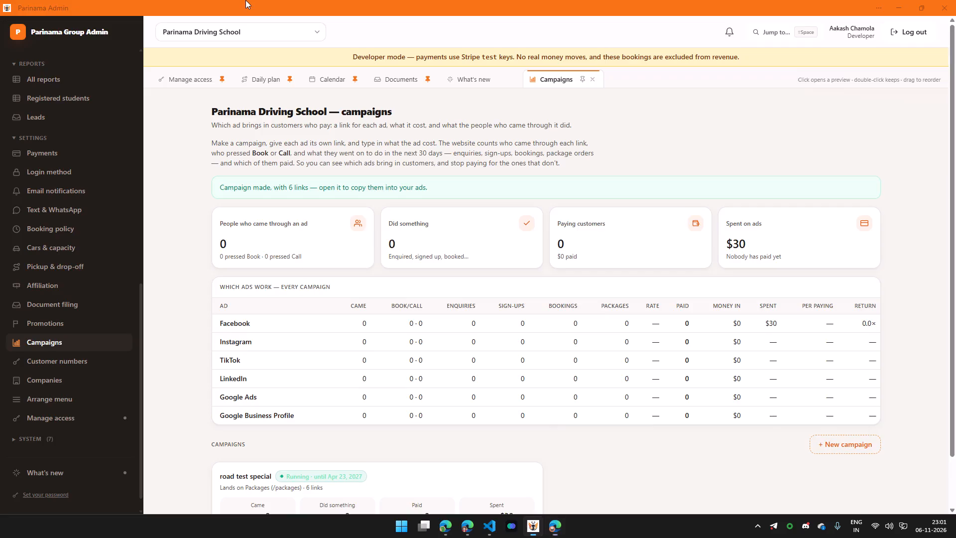
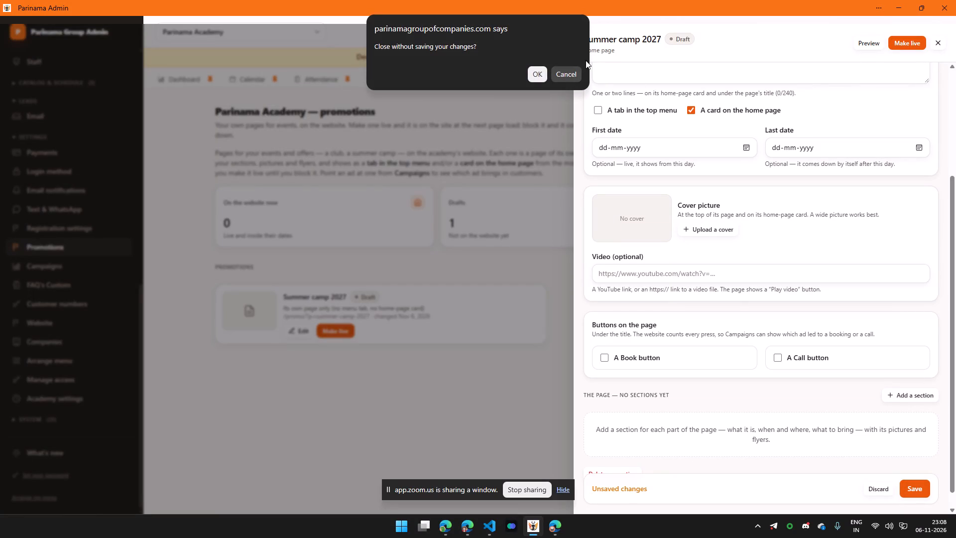
# Keep the Summer camp 2027 promotion open for editing instead of closing it without saving.
pyautogui.click(569, 80)
pyautogui.click(594, 75)
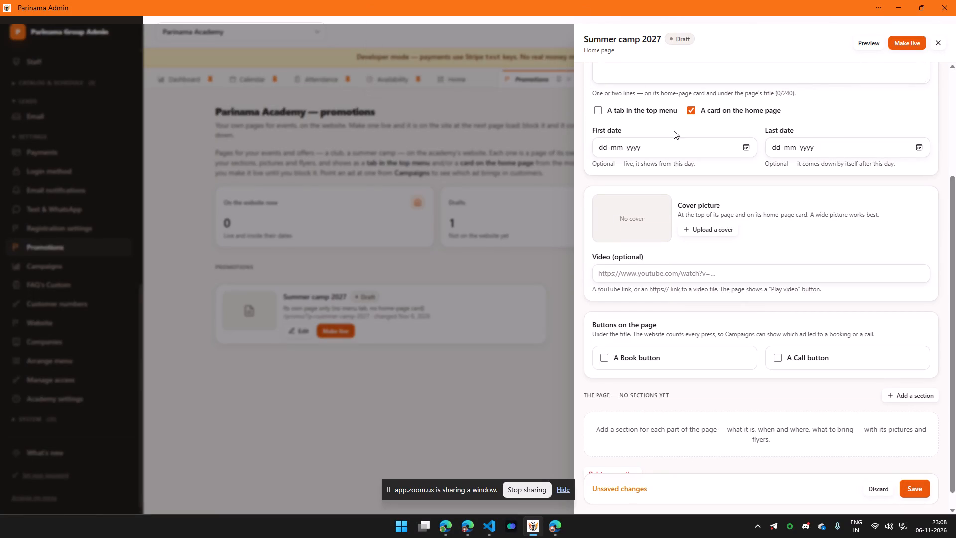
# Upload the JPG file dated 06-11-2026 from the Downloads folder as the promotion's cover picture.
pyautogui.click(699, 232)
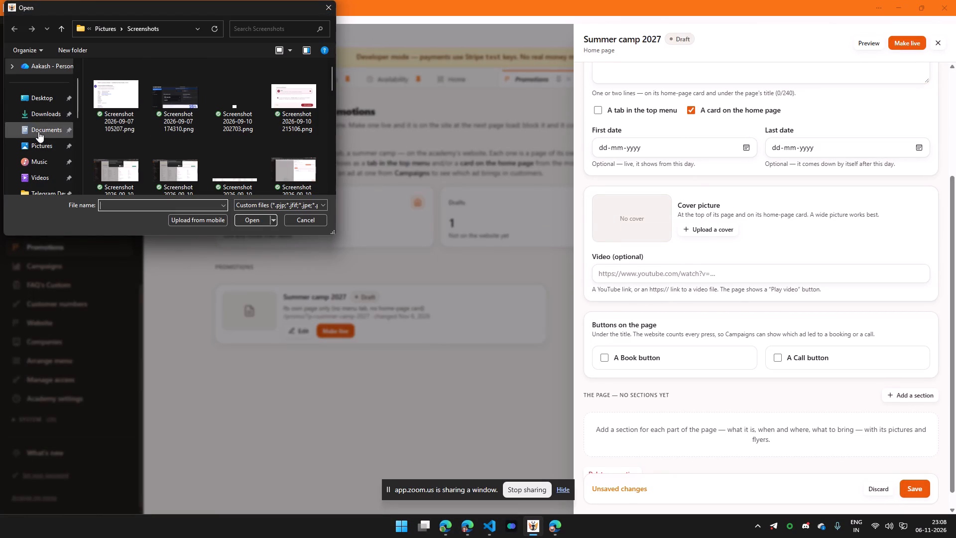
pyautogui.click(40, 114)
pyautogui.click(133, 97)
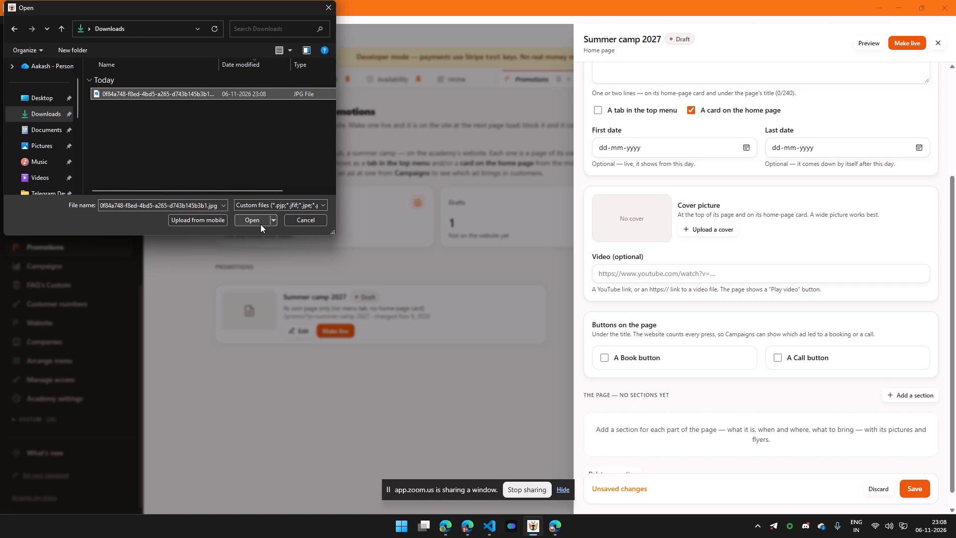
pyautogui.click(258, 222)
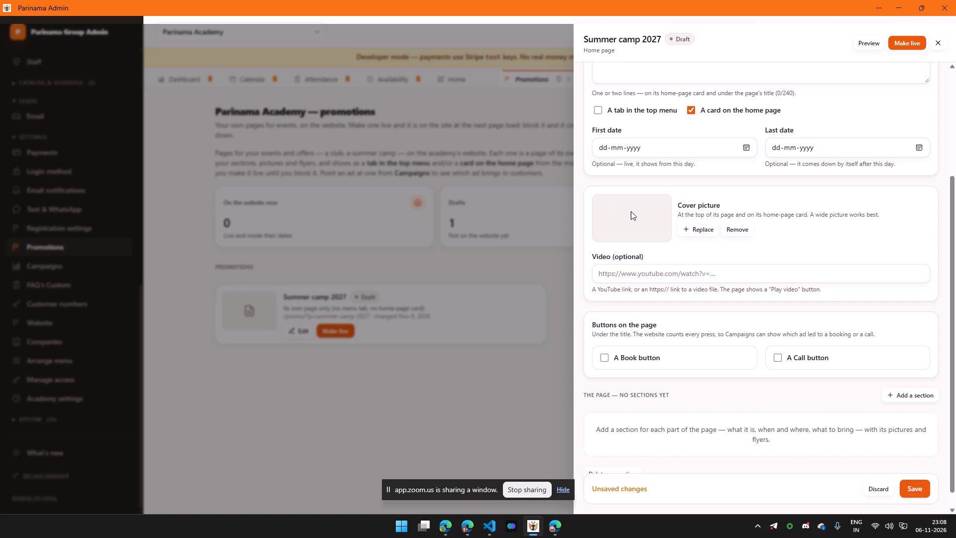
pyautogui.click(648, 215)
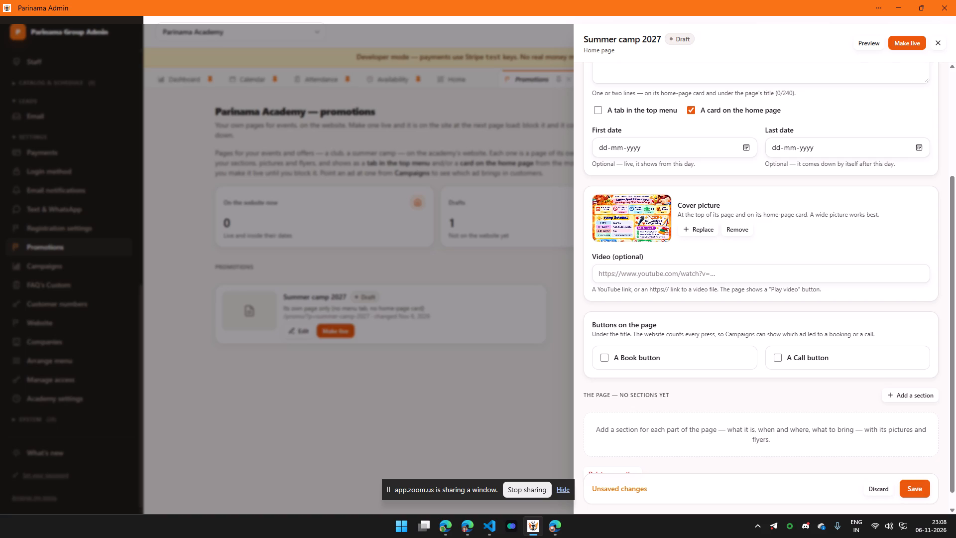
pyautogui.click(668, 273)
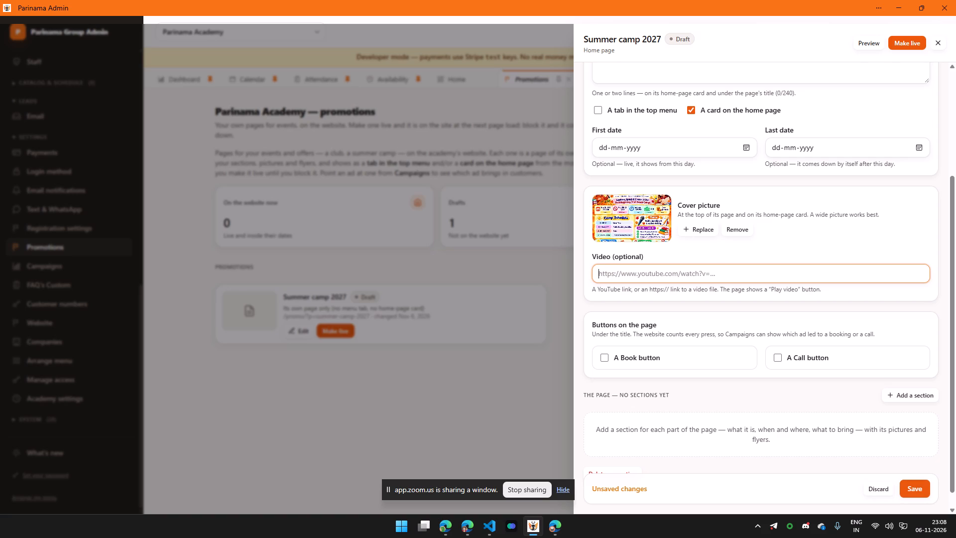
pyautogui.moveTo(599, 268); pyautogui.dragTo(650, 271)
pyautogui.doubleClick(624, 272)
# Enable a Book button on the Summer camp 2027 promotion page.
pyautogui.scroll(-2, 673, 298)
pyautogui.scroll(-2, 629, 308)
pyautogui.click(639, 342)
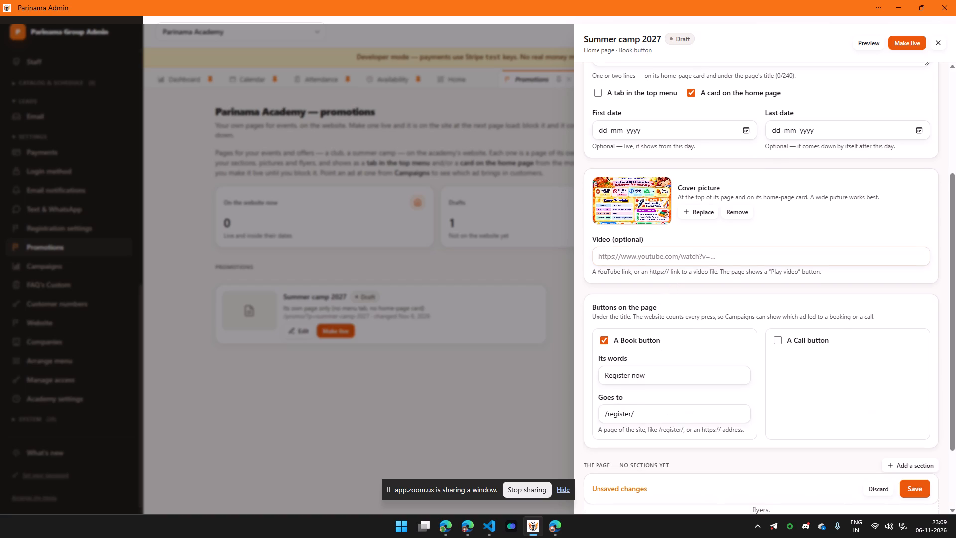
# Point out the Book button's wording and select its whole destination address, /register/.
pyautogui.click(651, 378)
pyautogui.moveTo(650, 408); pyautogui.dragTo(622, 414)
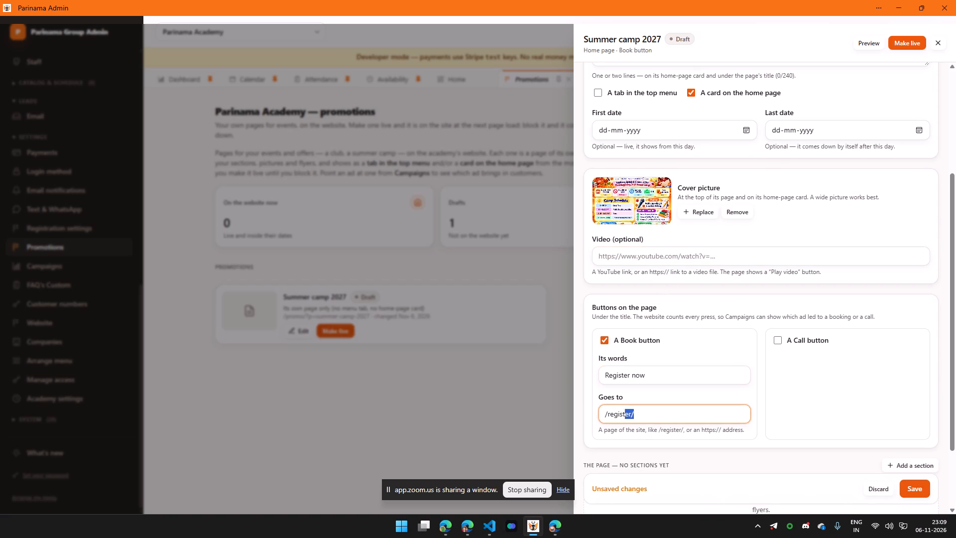
pyautogui.moveTo(622, 414); pyautogui.dragTo(598, 413)
pyautogui.click(633, 415)
pyautogui.moveTo(646, 417); pyautogui.dragTo(598, 413)
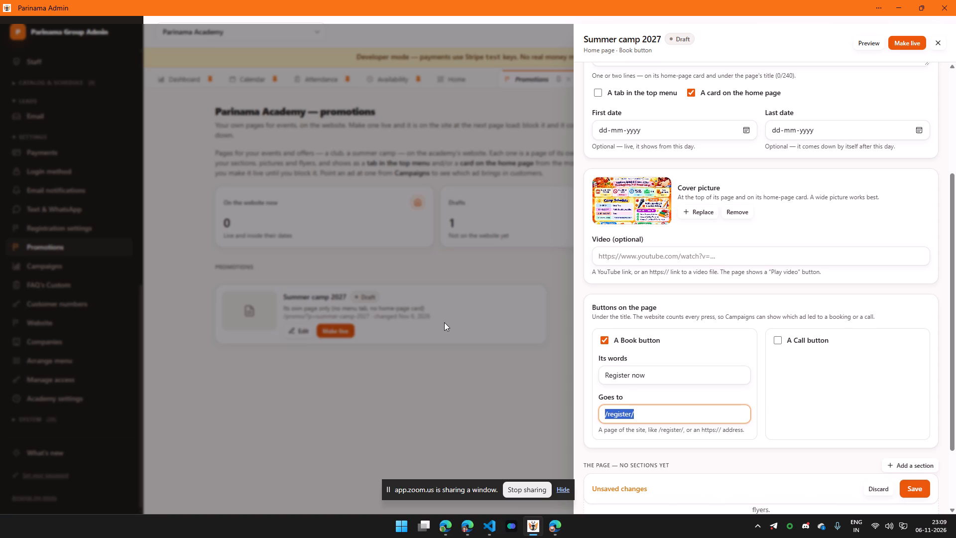
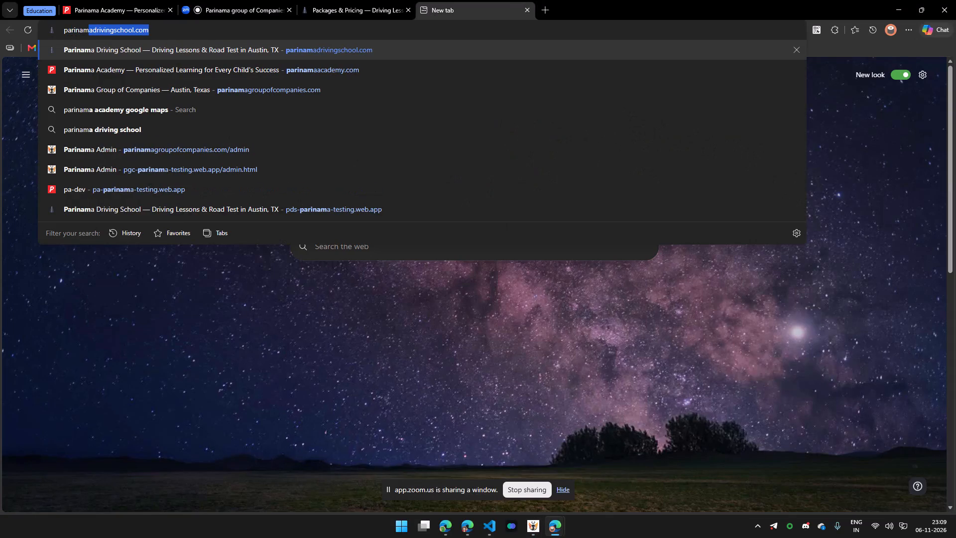
# Show the Parinama Academy website's home page in Microsoft Edge.
pyautogui.click(121, 0)
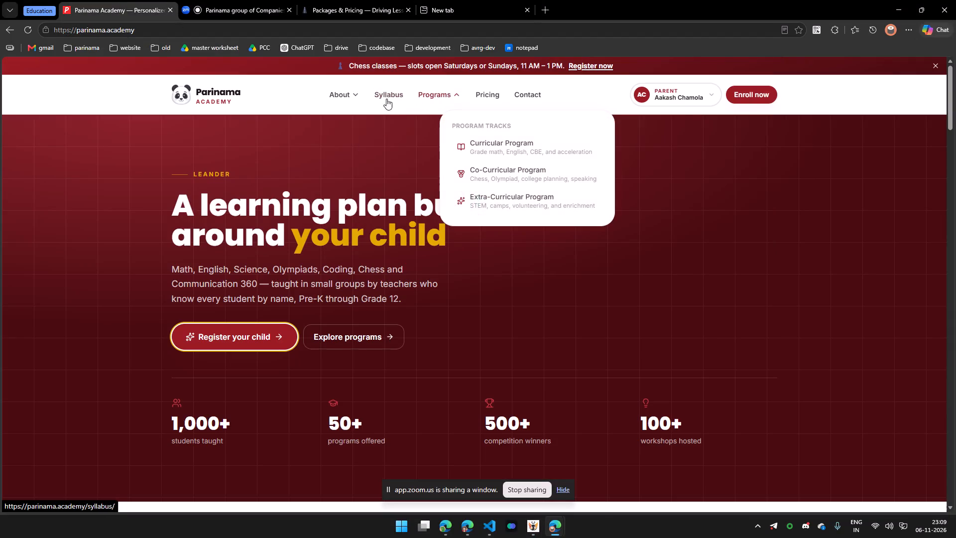
pyautogui.click(563, 97)
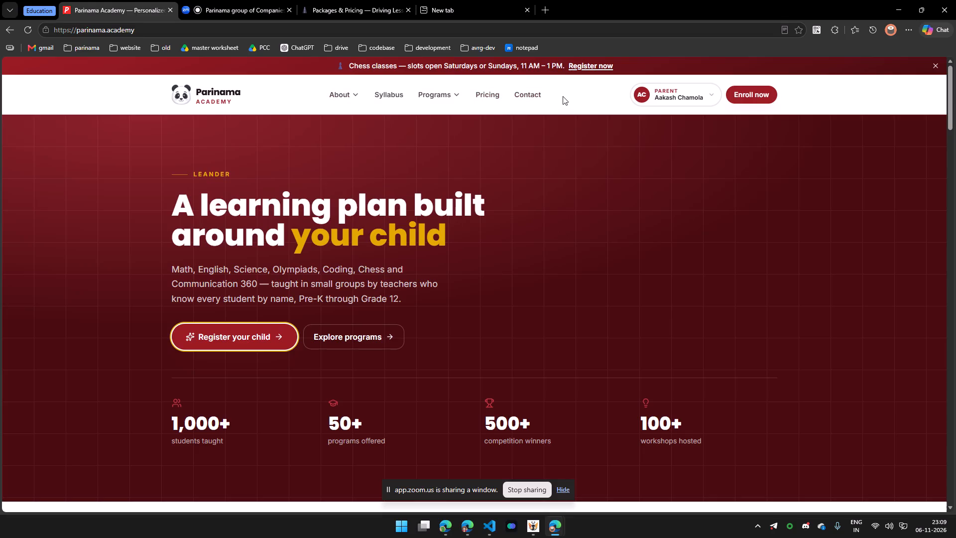
# Switch back to the Parinama Admin app and point out the Book button's destination address, /register/, by highlighting it.
pyautogui.hotkey('alt', 'Tab')
pyautogui.click(644, 411)
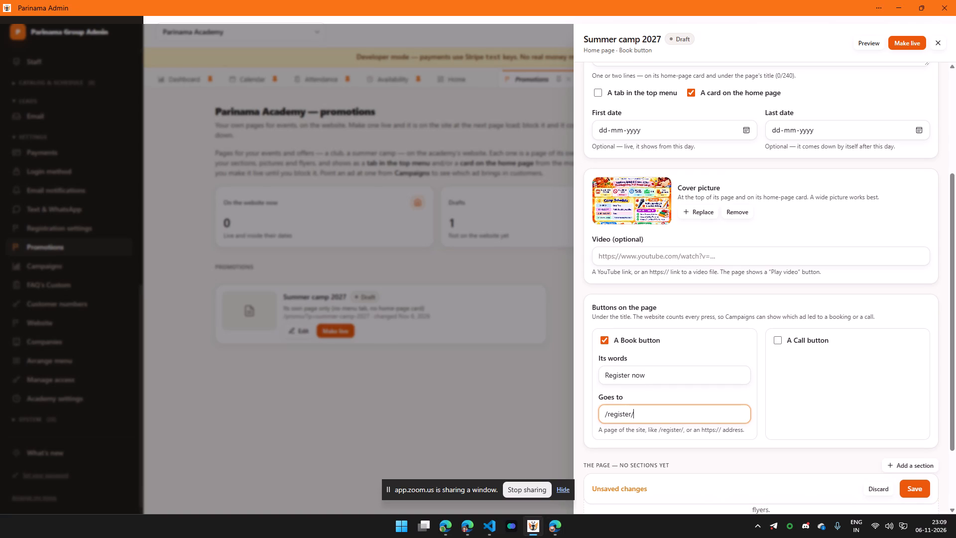
pyautogui.moveTo(647, 414); pyautogui.dragTo(585, 401)
pyautogui.click(648, 411)
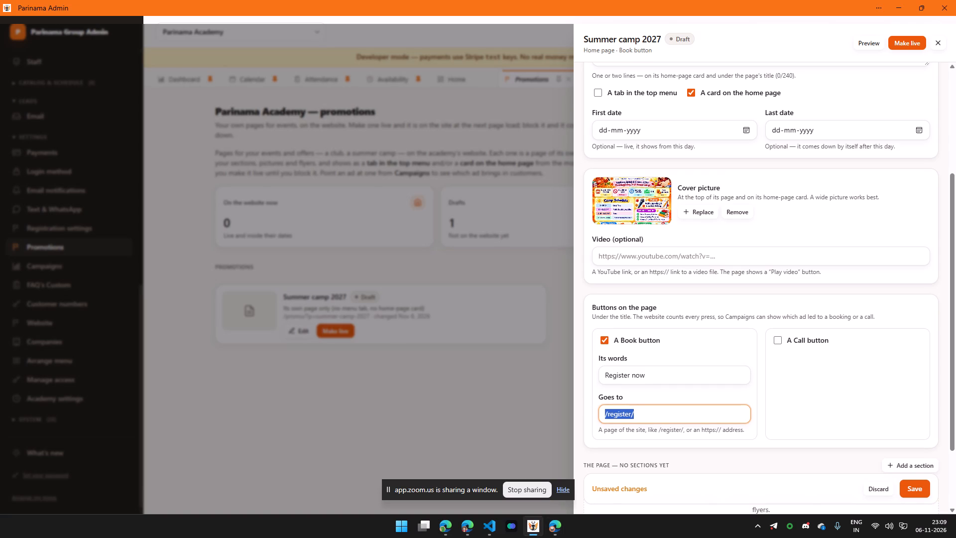
pyautogui.click(655, 420)
pyautogui.click(655, 420)
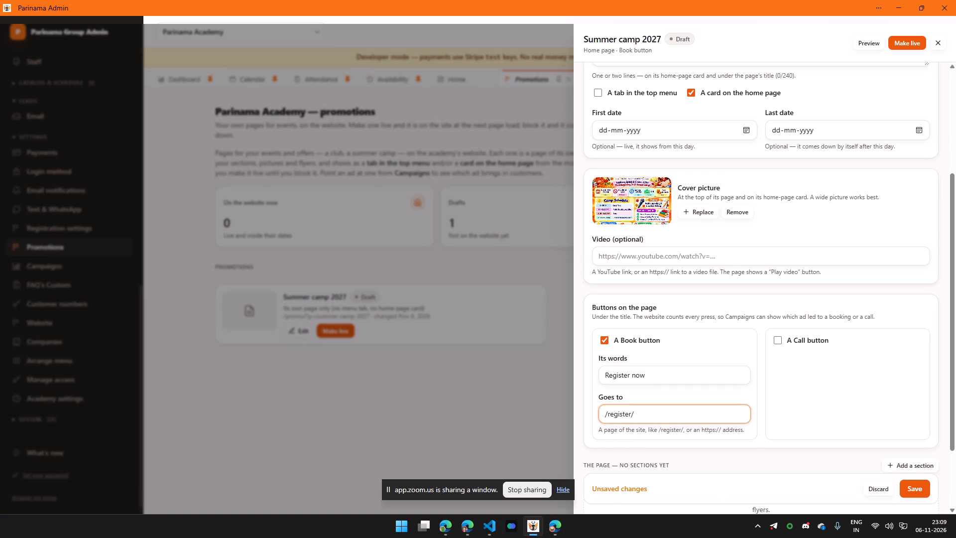
pyautogui.moveTo(652, 413); pyautogui.dragTo(603, 409)
pyautogui.click(704, 433)
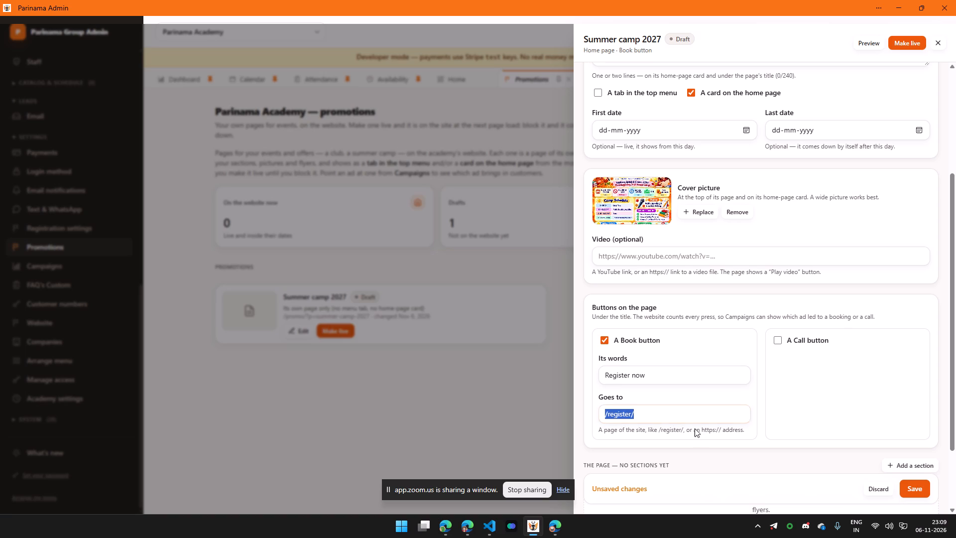
# Enable a Call button on the Summer camp 2027 promotion page.
pyautogui.scroll(-2, 693, 423)
pyautogui.click(698, 368)
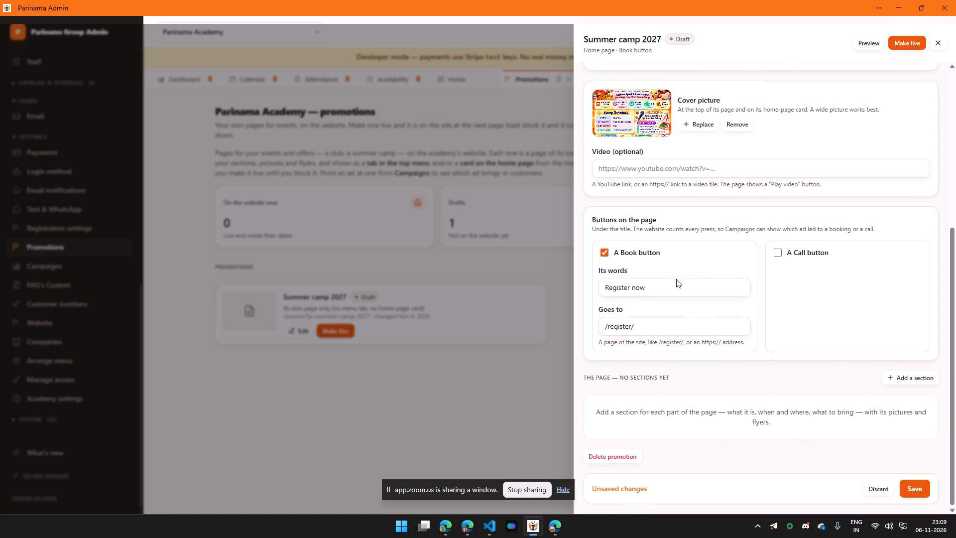
pyautogui.click(817, 251)
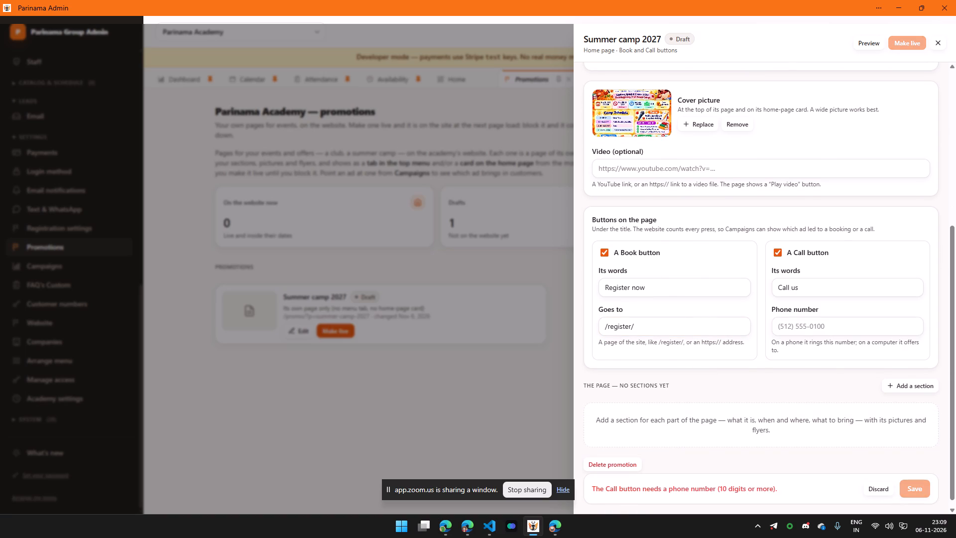
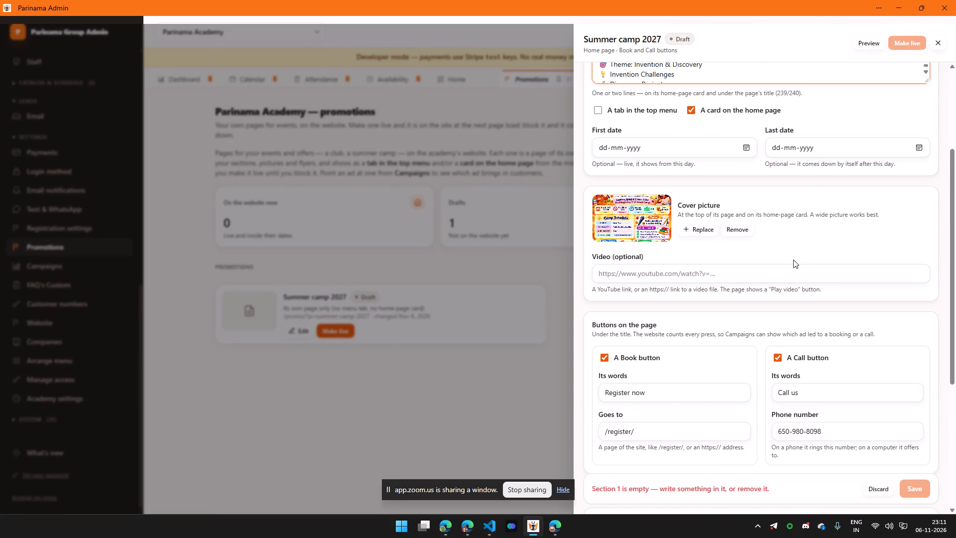
# Remove the empty Section 1 from the Summer camp 2027 promotion page.
pyautogui.scroll(-4, 771, 281)
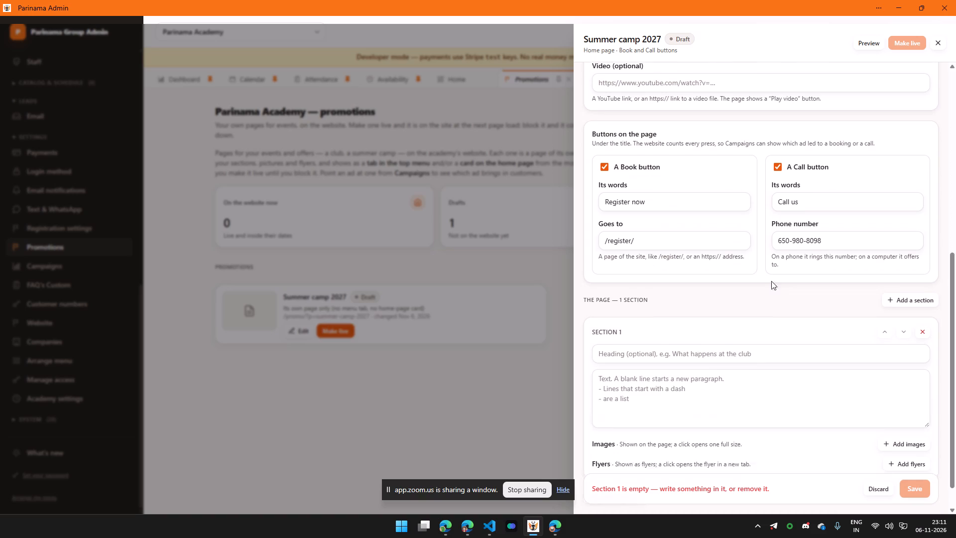
pyautogui.scroll(-3, 776, 312)
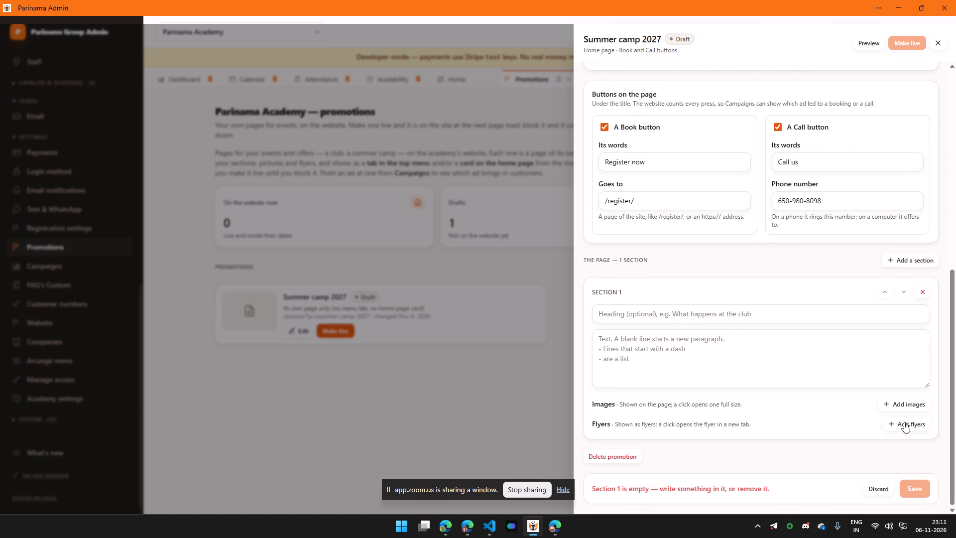
pyautogui.click(921, 292)
pyautogui.click(546, 75)
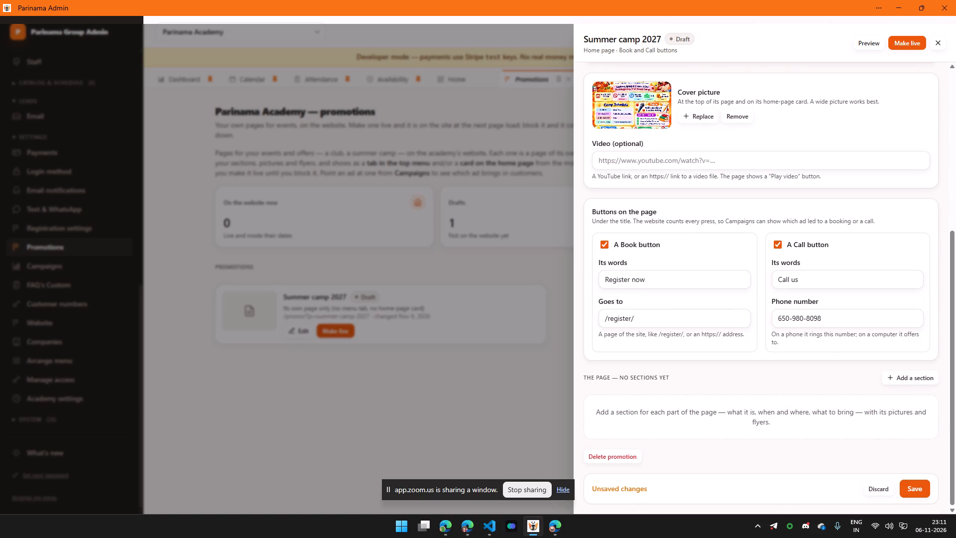
# Save the changes to the Summer camp 2027 promotion.
pyautogui.click(908, 491)
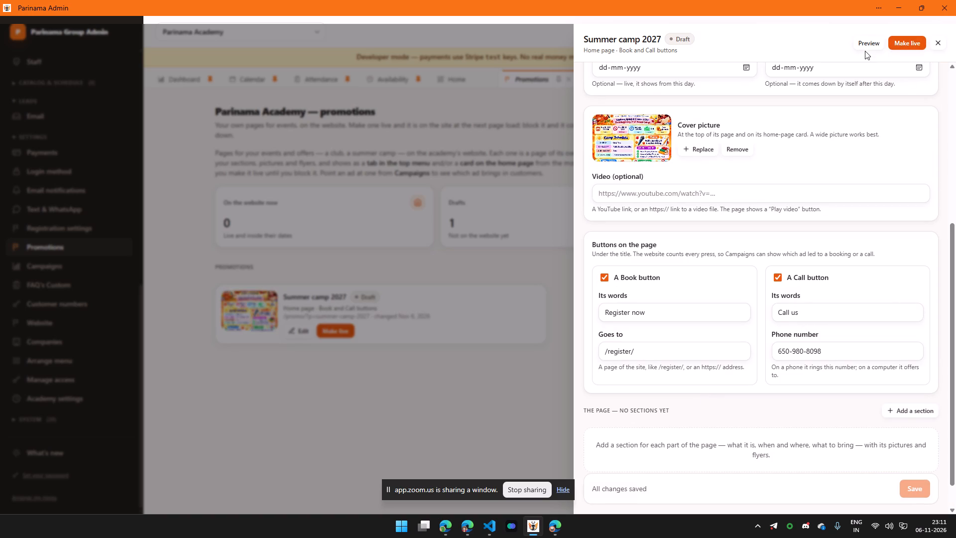
# Make the Summer camp 2027 promotion live on the website.
pyautogui.click(910, 47)
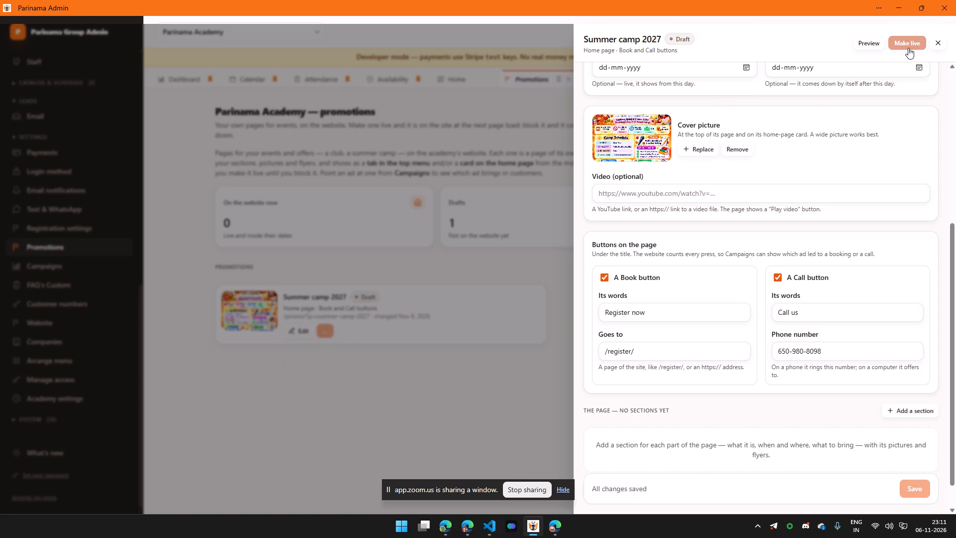
# Preview the Summer camp 2027 page, highlight its title and description text, and close the promotion editor.
pyautogui.click(878, 46)
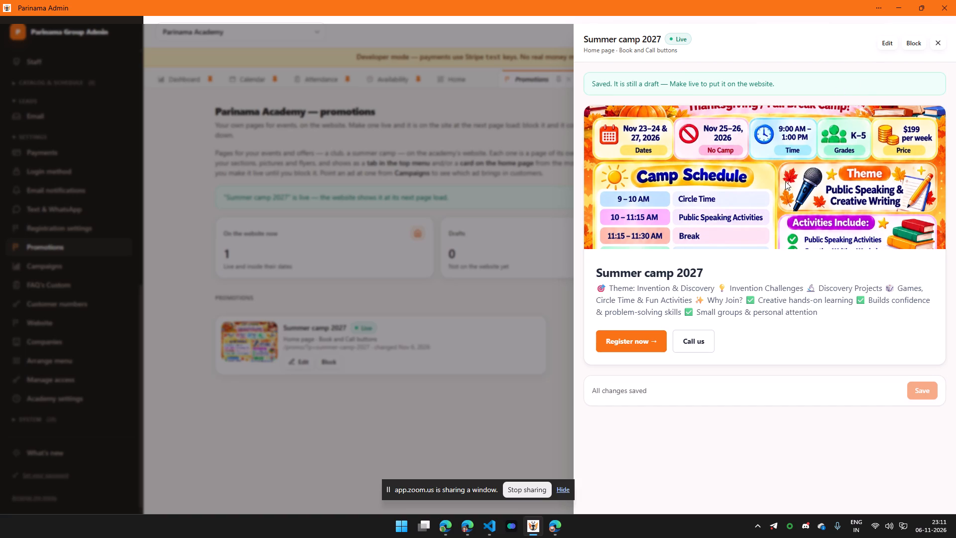
pyautogui.click(684, 193)
pyautogui.moveTo(594, 277); pyautogui.dragTo(821, 312)
pyautogui.click(803, 313)
pyautogui.click(934, 46)
# Switch to the Parinama Academy website in Edge, reload the home page and examine the Summer camp 2027 card under What's On.
pyautogui.hotkey('alt', 'Tab')
pyautogui.hotkey('alt', 'Tab')
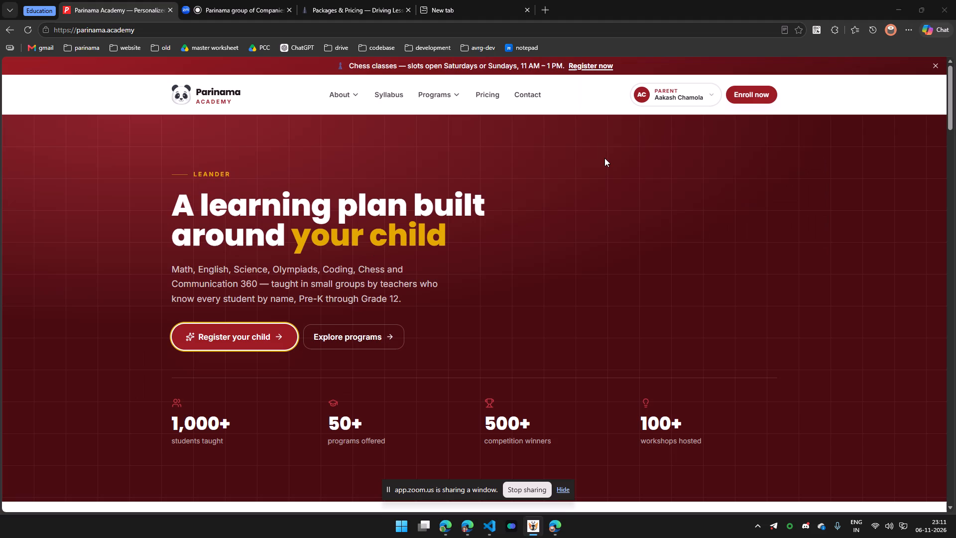
pyautogui.hotkey('ctrl', 'r')
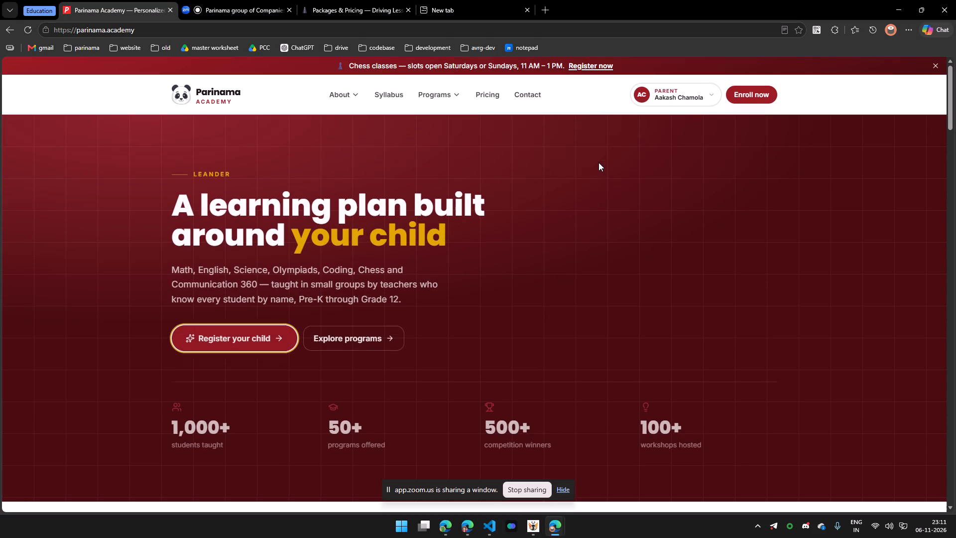
pyautogui.hotkey('ctrl', 'r')
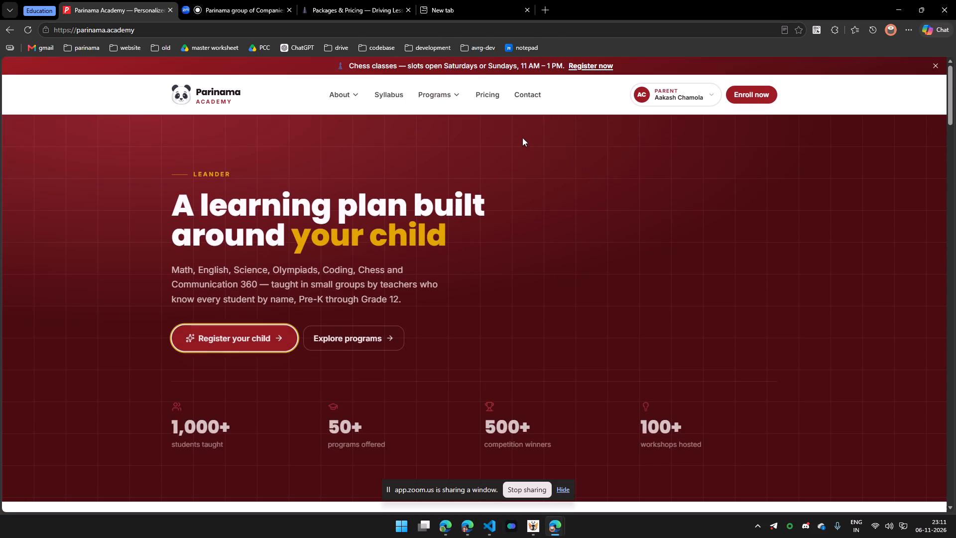
pyautogui.scroll(-6, 385, 352)
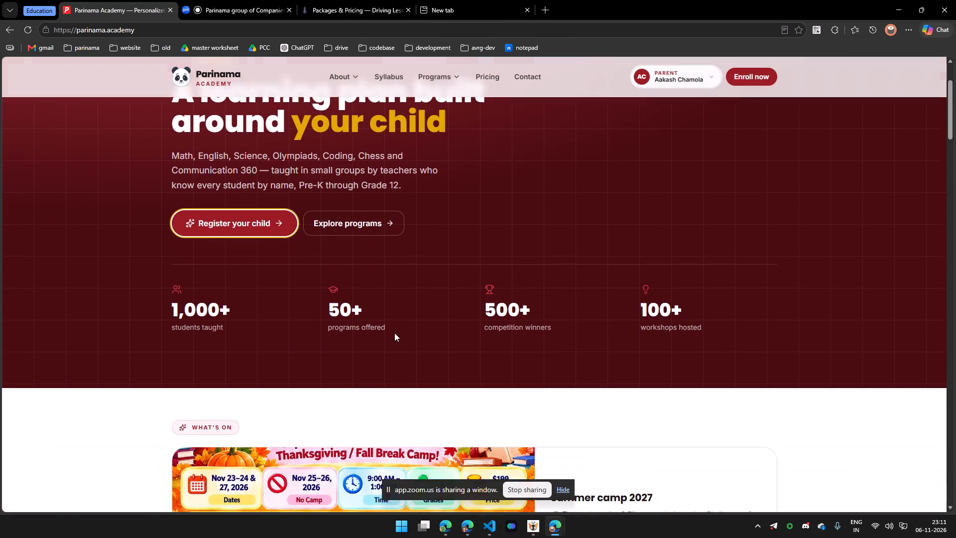
pyautogui.scroll(-3, 394, 332)
pyautogui.scroll(2, 394, 332)
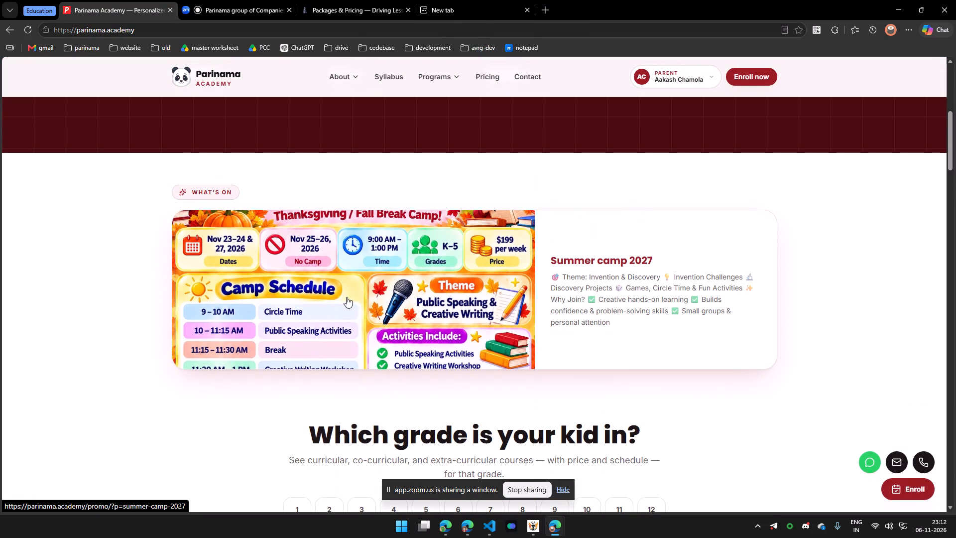
# Switch back to the Parinama Admin app.
pyautogui.hotkey('alt', 'Tab')
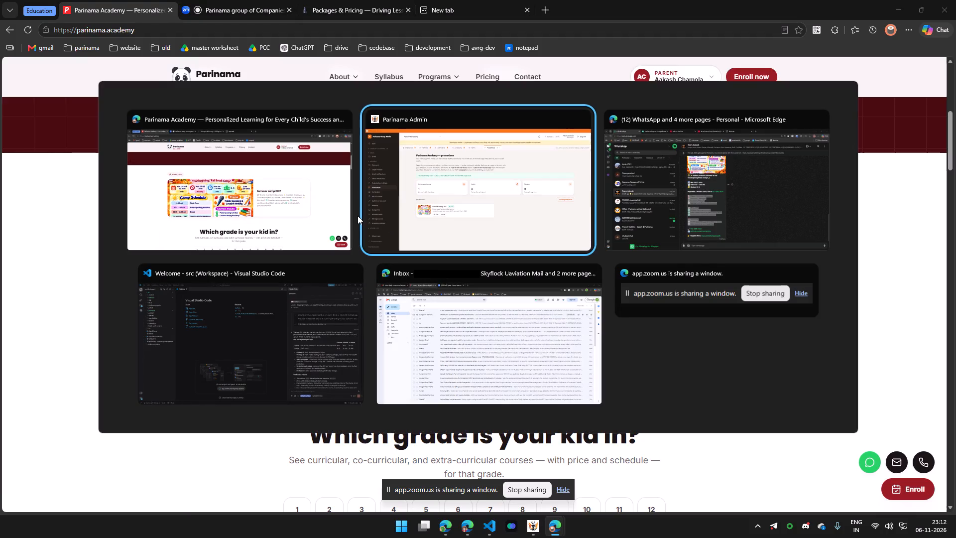